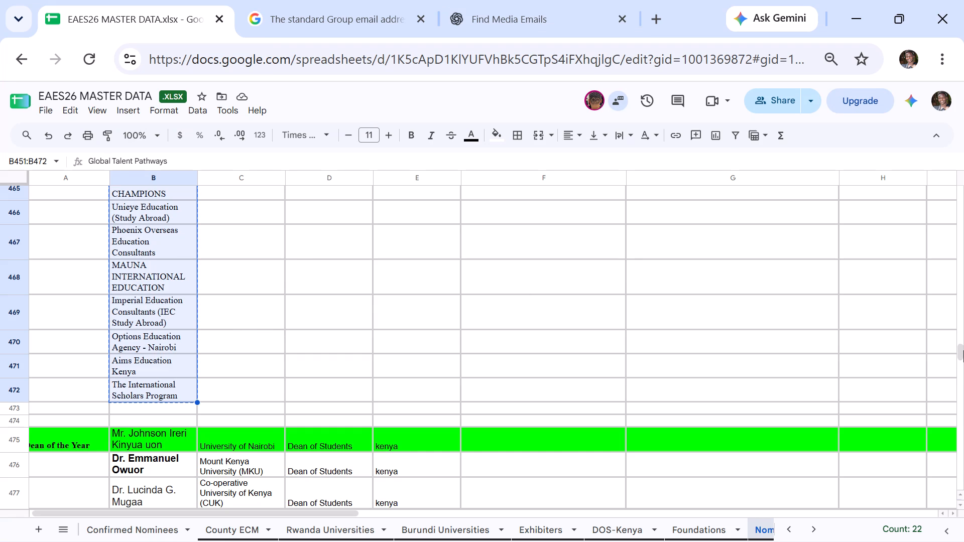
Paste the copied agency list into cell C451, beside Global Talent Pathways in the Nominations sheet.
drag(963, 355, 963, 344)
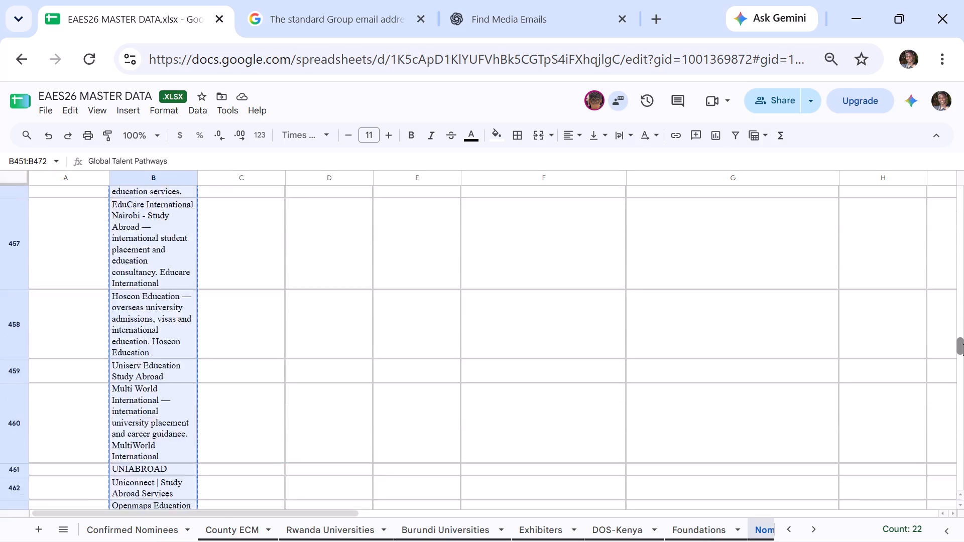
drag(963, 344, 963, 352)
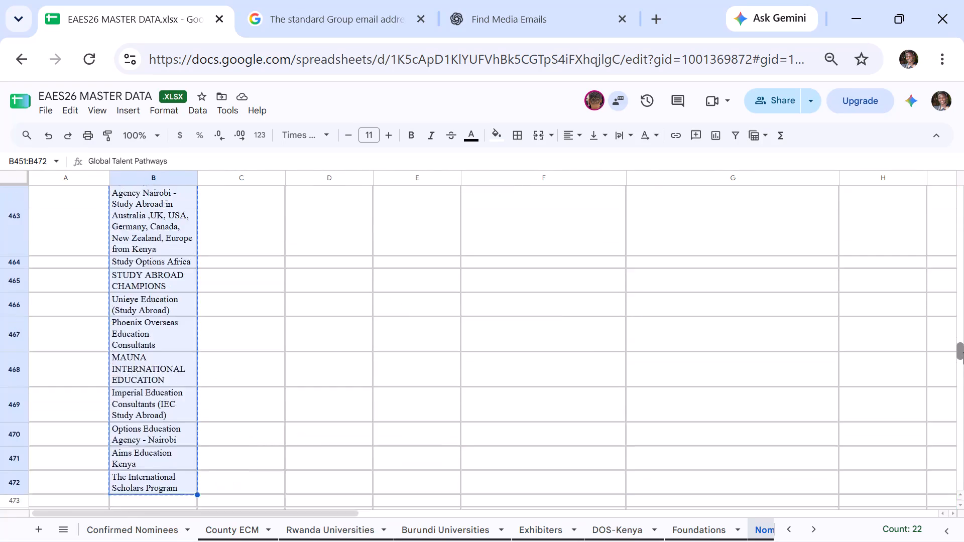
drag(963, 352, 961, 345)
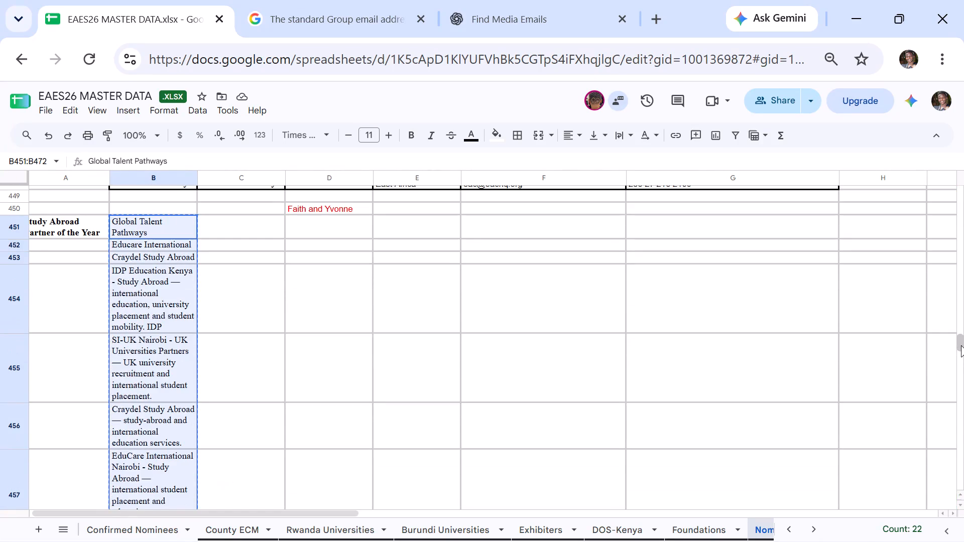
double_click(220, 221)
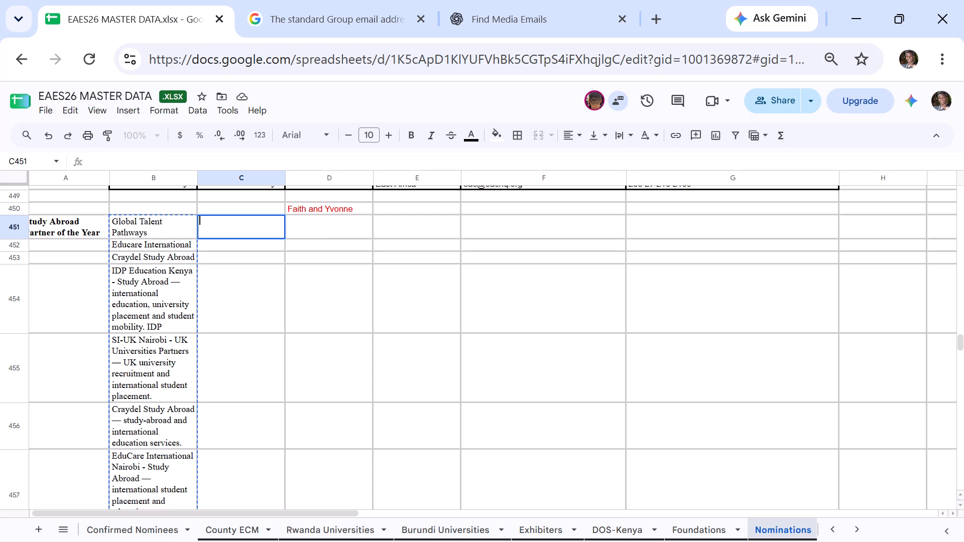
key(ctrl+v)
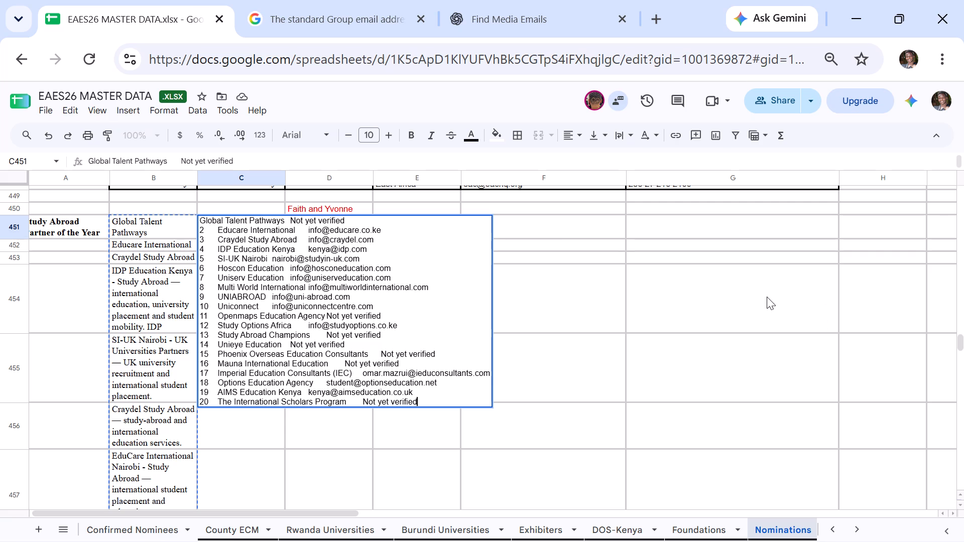
Paste the copied agency email list into cell G451 in the Study Abroad Partner of the Year row.
double_click(671, 289)
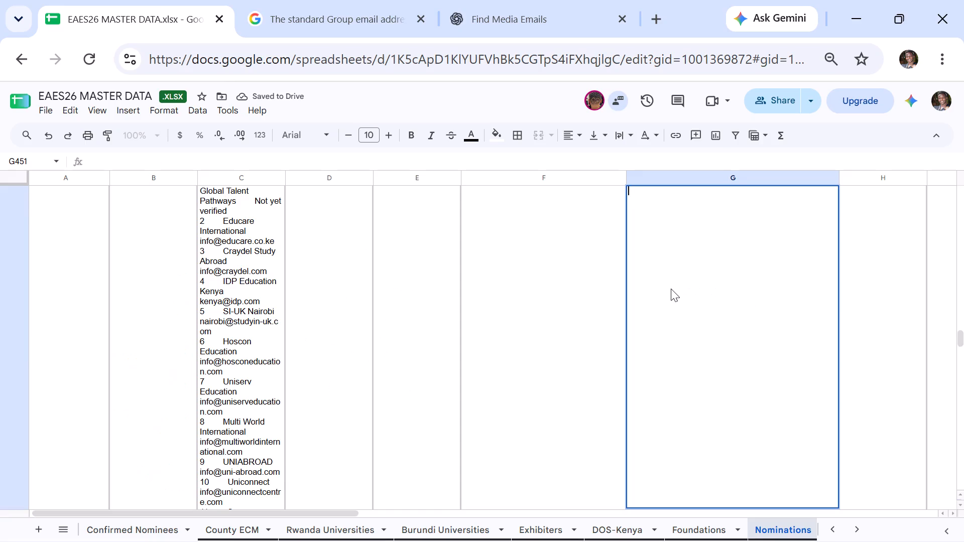
key(ctrl+v)
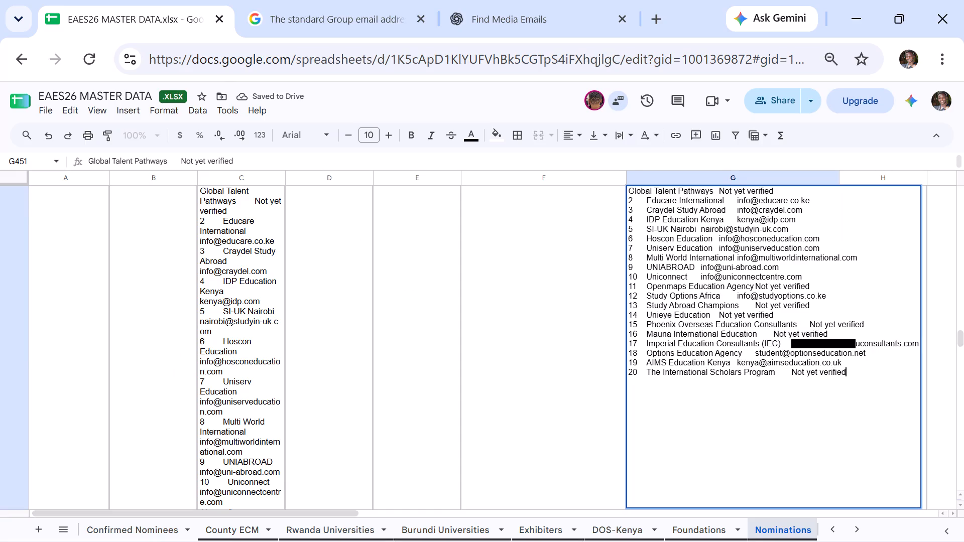
scroll(570, 457, up, 1)
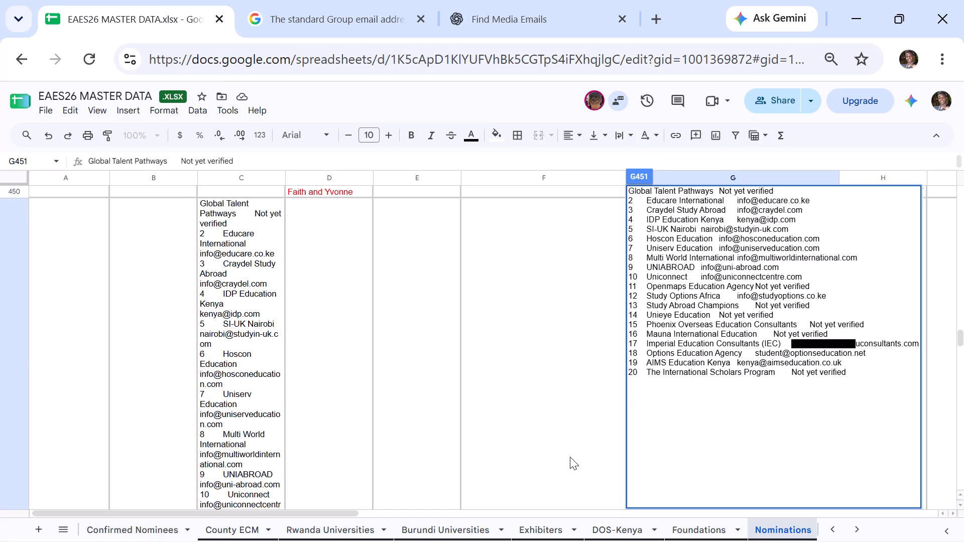
click(479, 288)
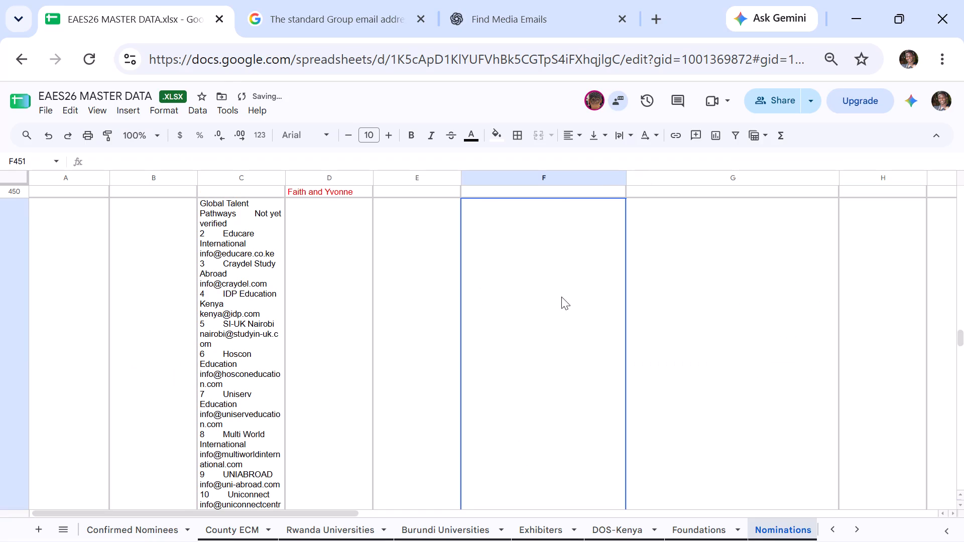
Examine the agency list pasted in G451 alongside the copy in column C and the surrounding rows.
click(706, 297)
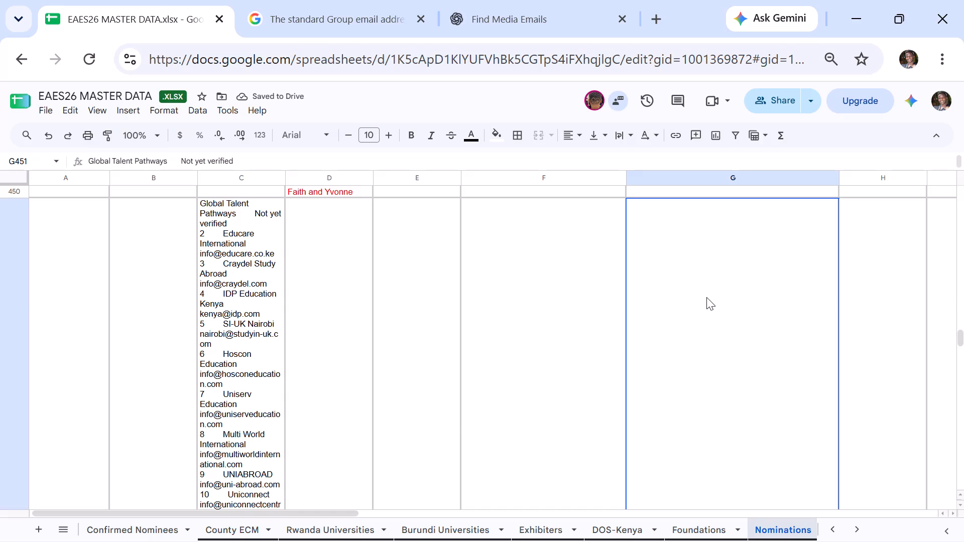
scroll(728, 283, up, 2)
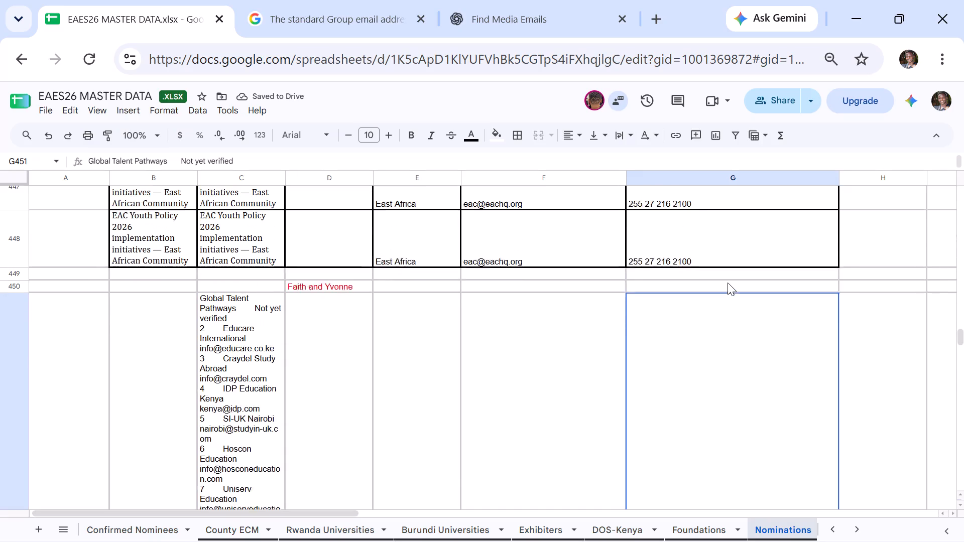
scroll(728, 283, up, 1)
scroll(730, 245, down, 4)
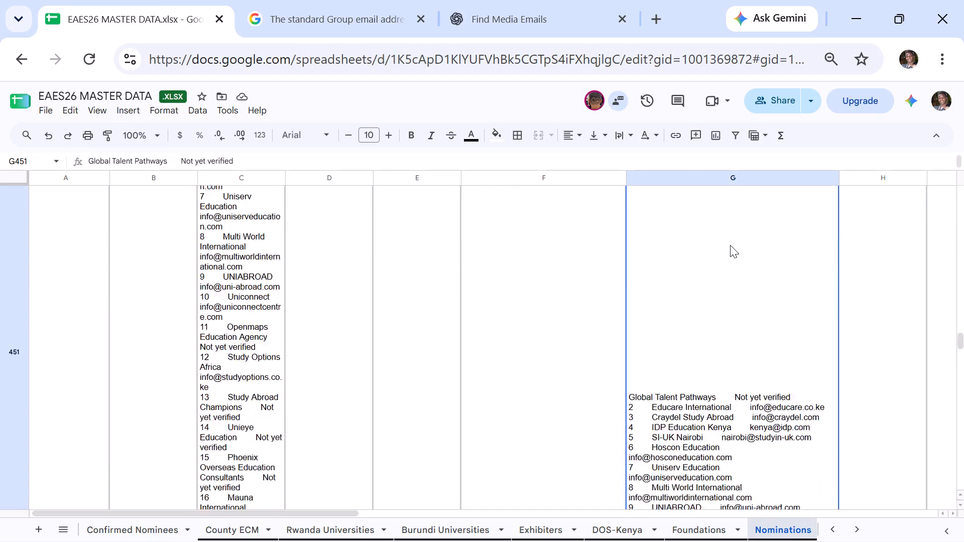
scroll(730, 245, down, 2)
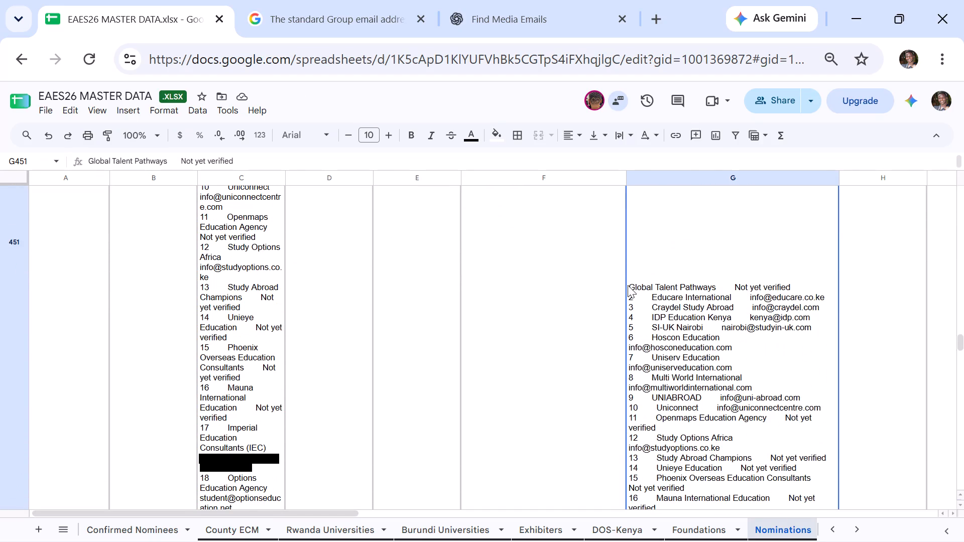
click(629, 283)
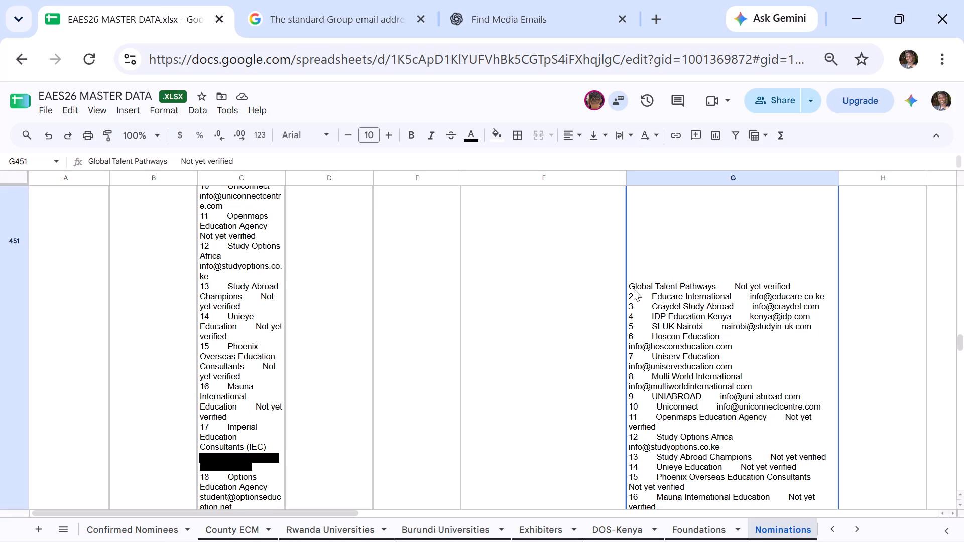
double_click(633, 288)
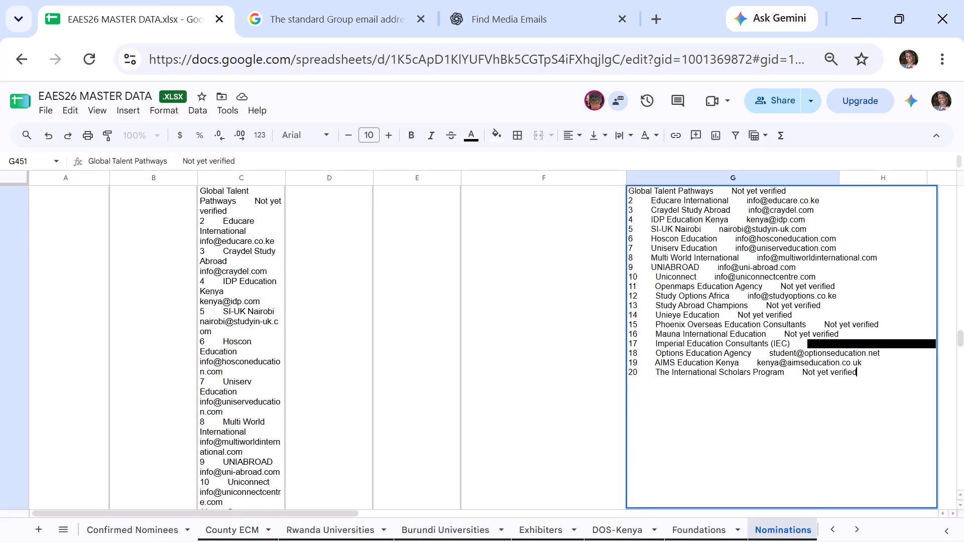
scroll(804, 321, up, 1)
scroll(804, 321, down, 4)
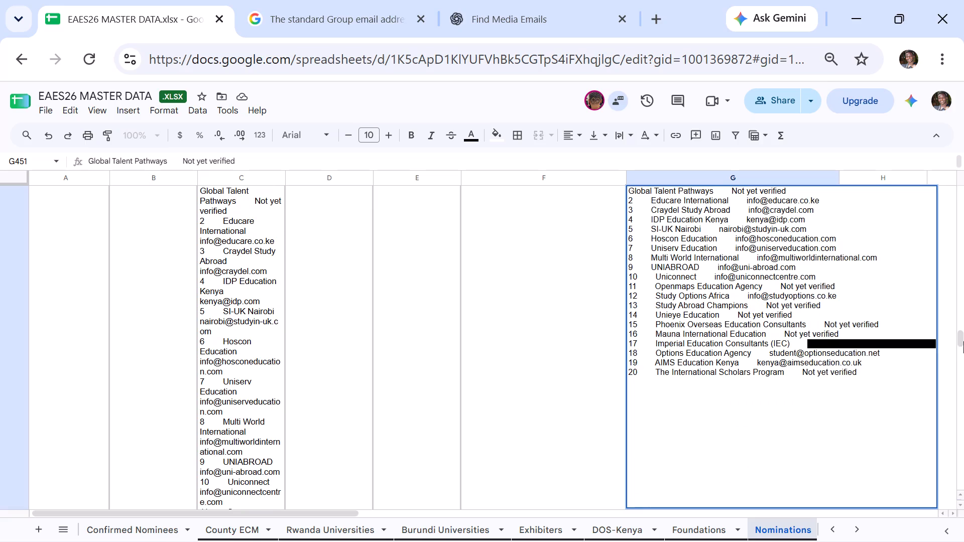
click(960, 334)
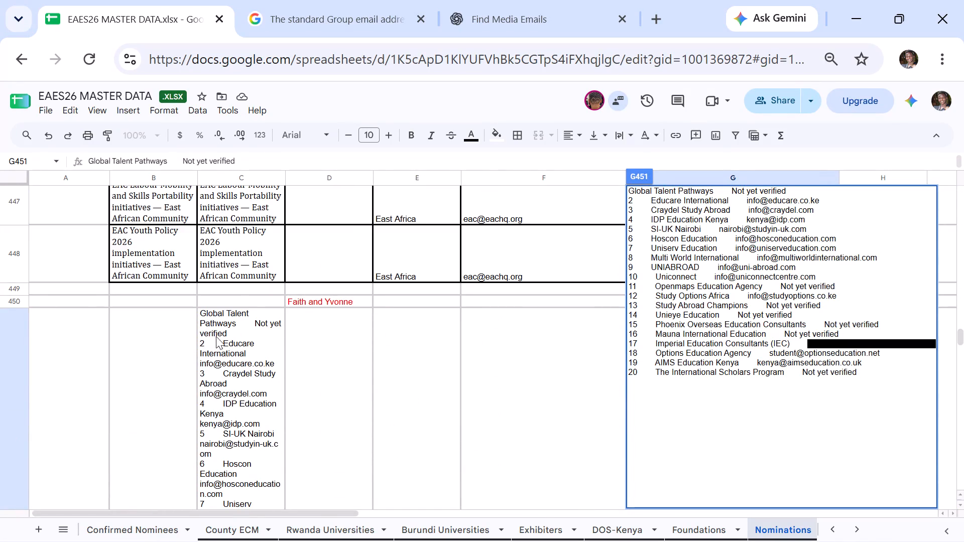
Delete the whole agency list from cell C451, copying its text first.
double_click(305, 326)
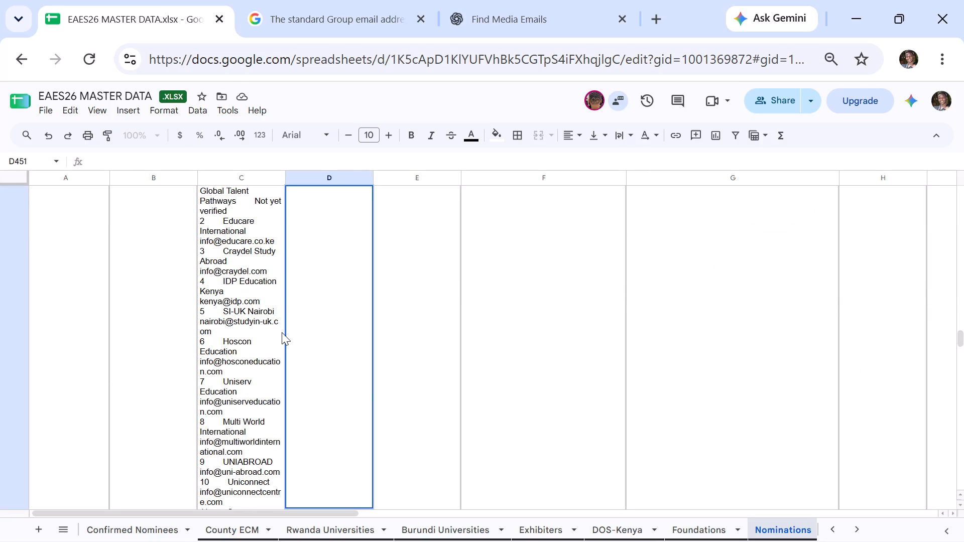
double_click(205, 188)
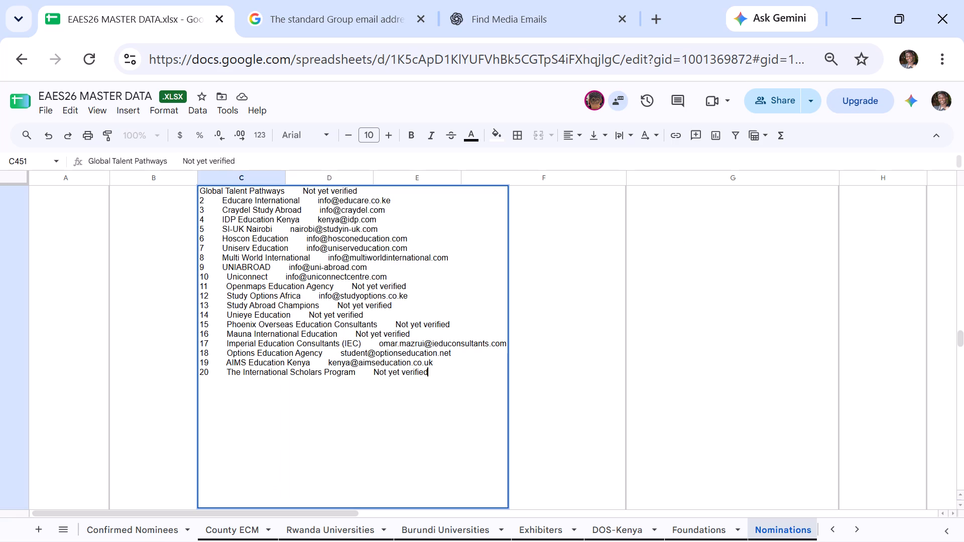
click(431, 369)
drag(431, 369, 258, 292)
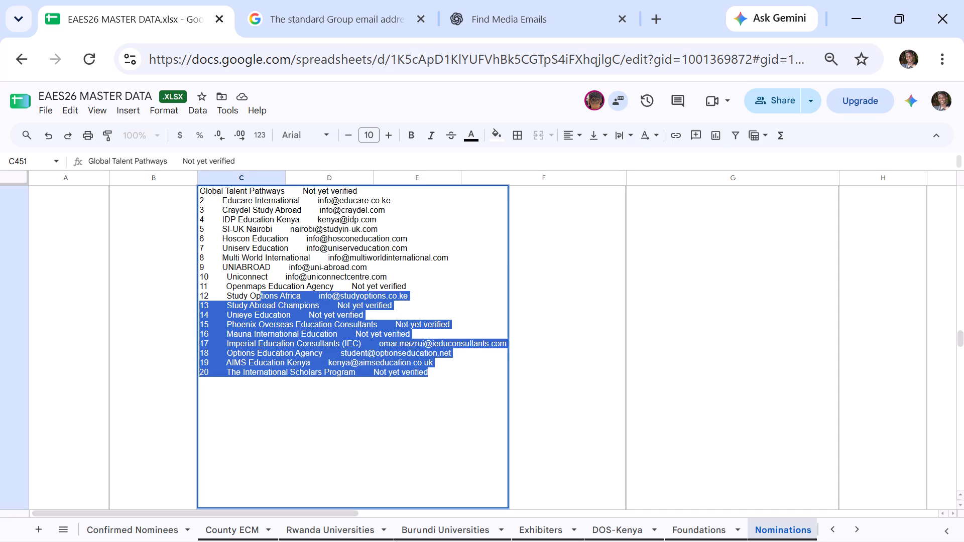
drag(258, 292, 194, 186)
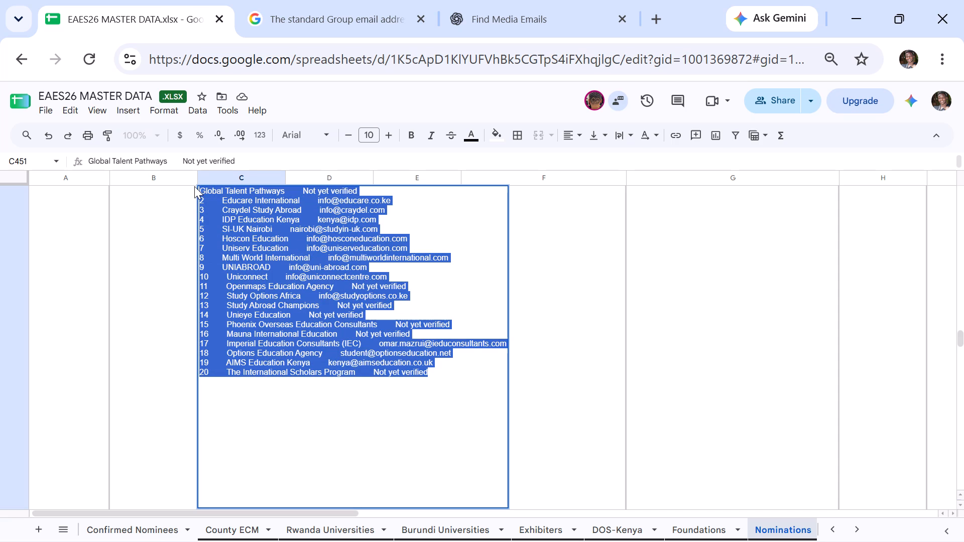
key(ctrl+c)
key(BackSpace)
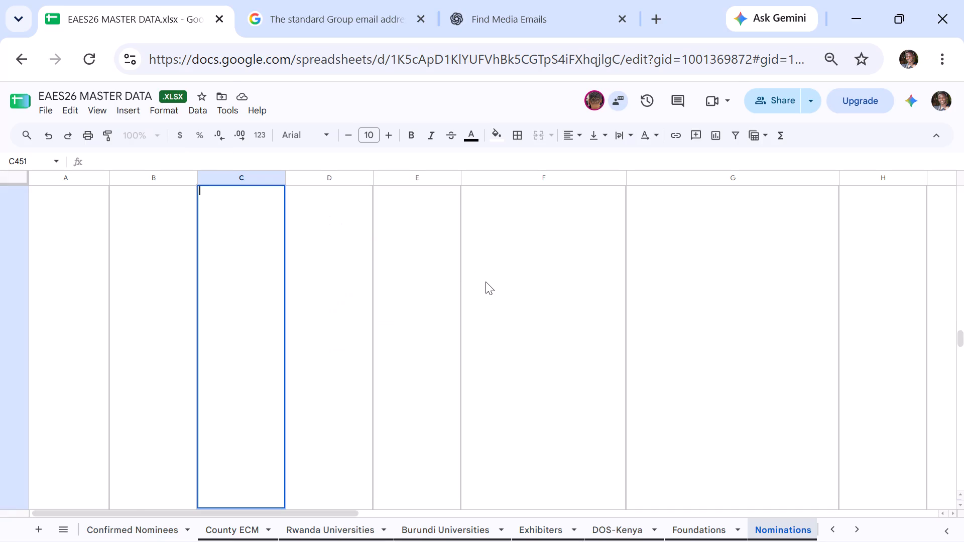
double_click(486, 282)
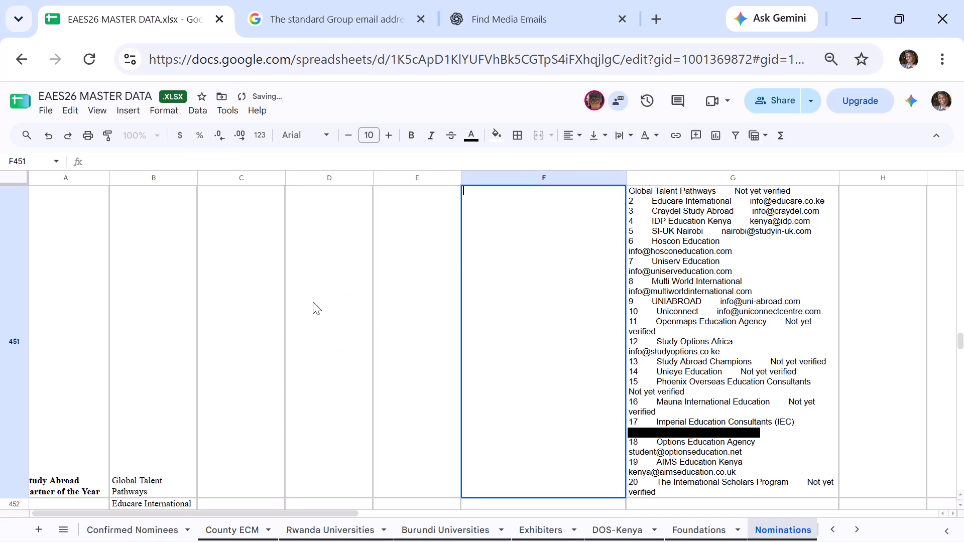
Enter the listed email addresses for Educare International, Craydel Study Abroad and IDP Education Kenya in cells C452 to C454.
scroll(376, 389, down, 1)
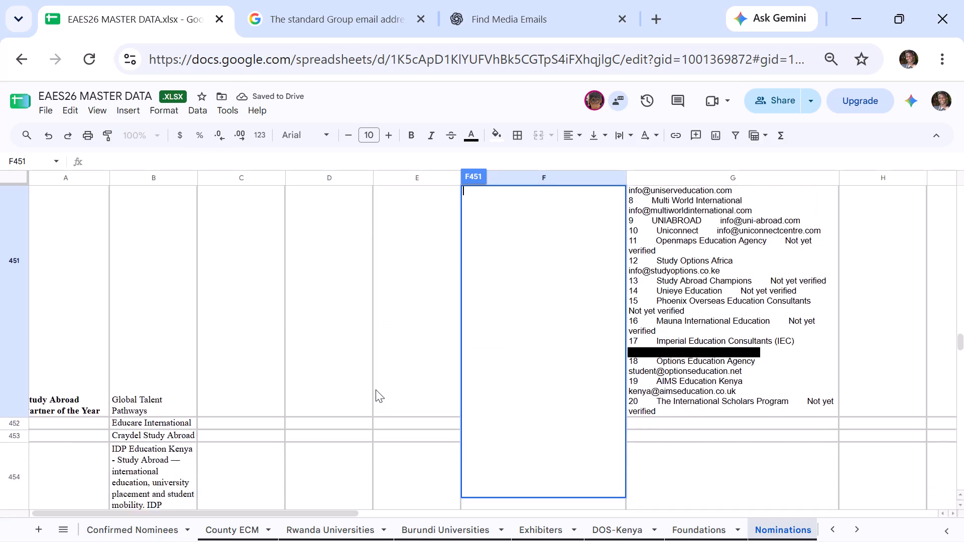
scroll(376, 389, down, 2)
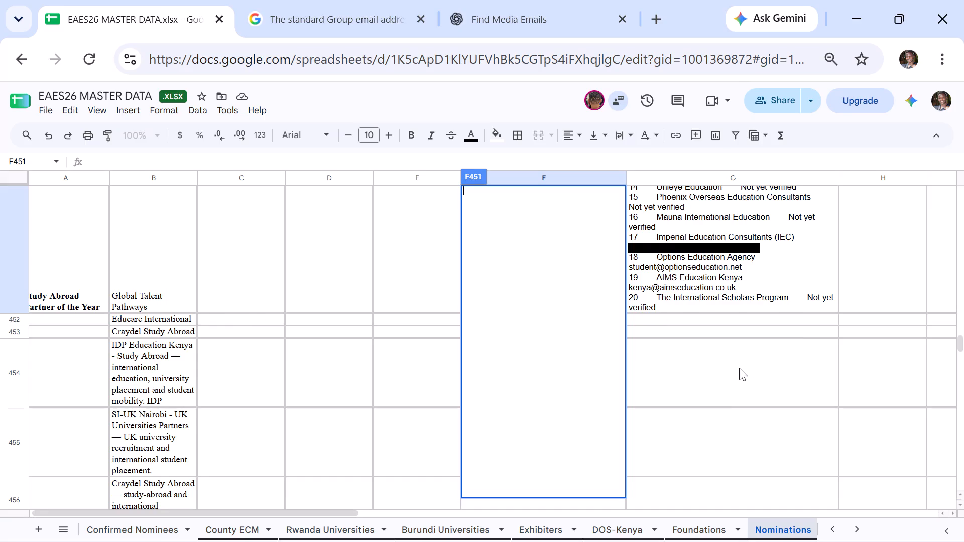
Copy the Educare International email address from the agency list in G451 into cell C452.
scroll(739, 368, up, 3)
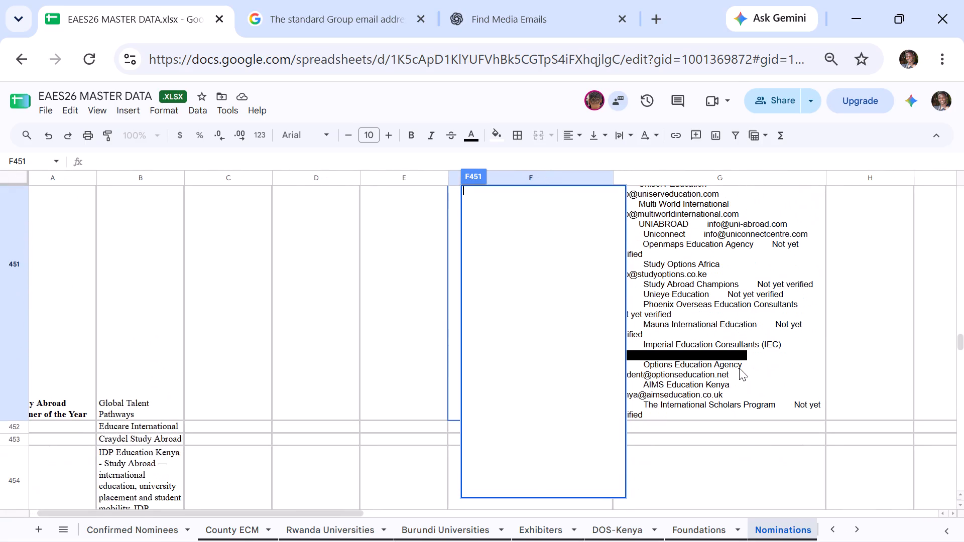
scroll(739, 368, right, 1)
scroll(739, 368, up, 1)
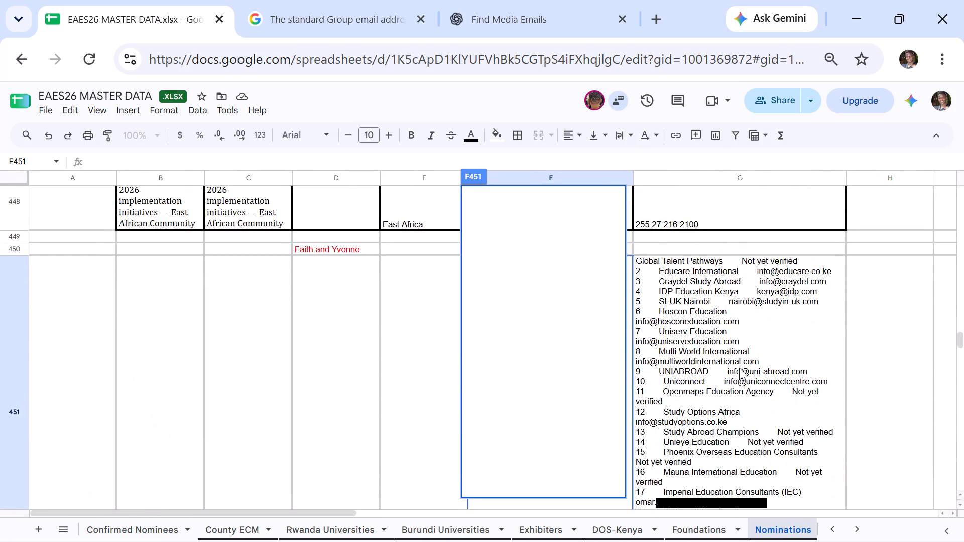
double_click(821, 271)
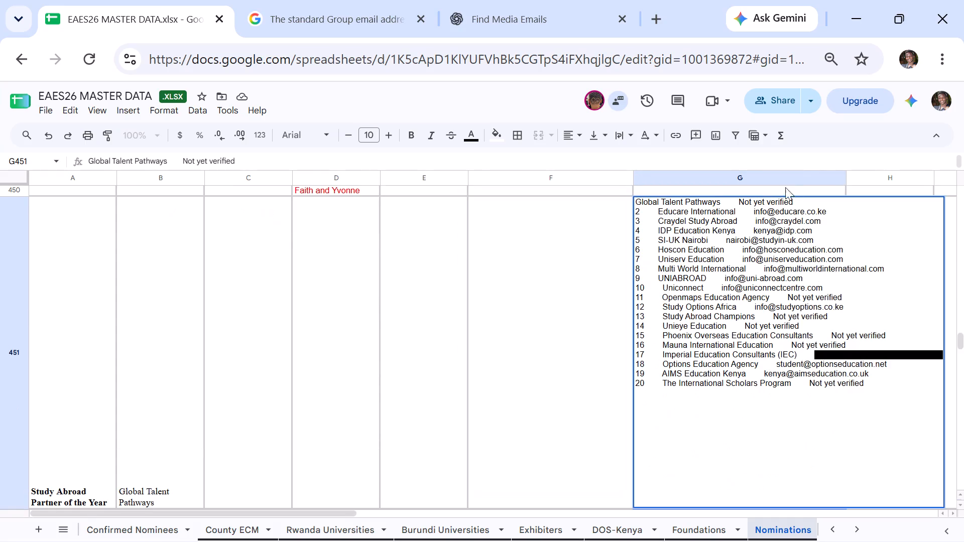
drag(827, 212, 810, 212)
drag(810, 212, 754, 215)
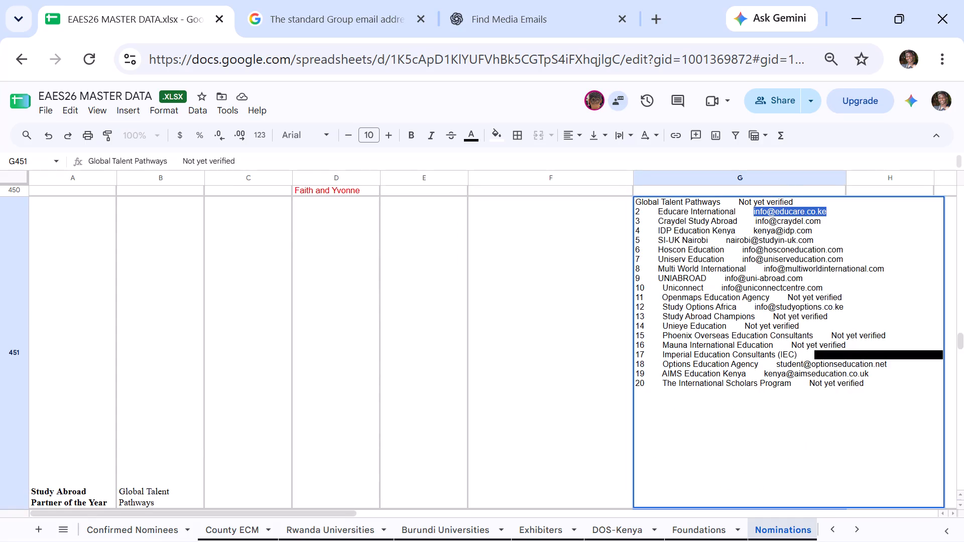
key(ctrl+c)
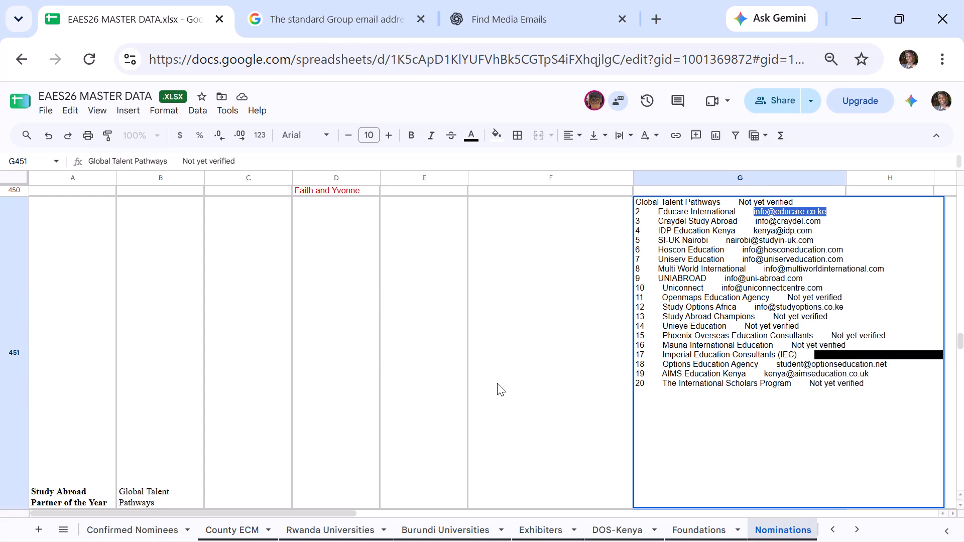
scroll(496, 379, down, 3)
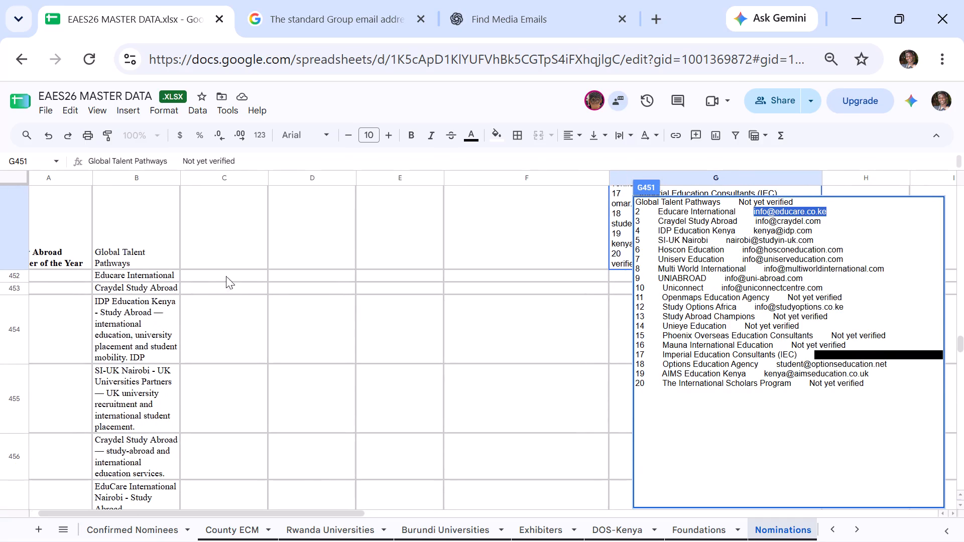
double_click(227, 272)
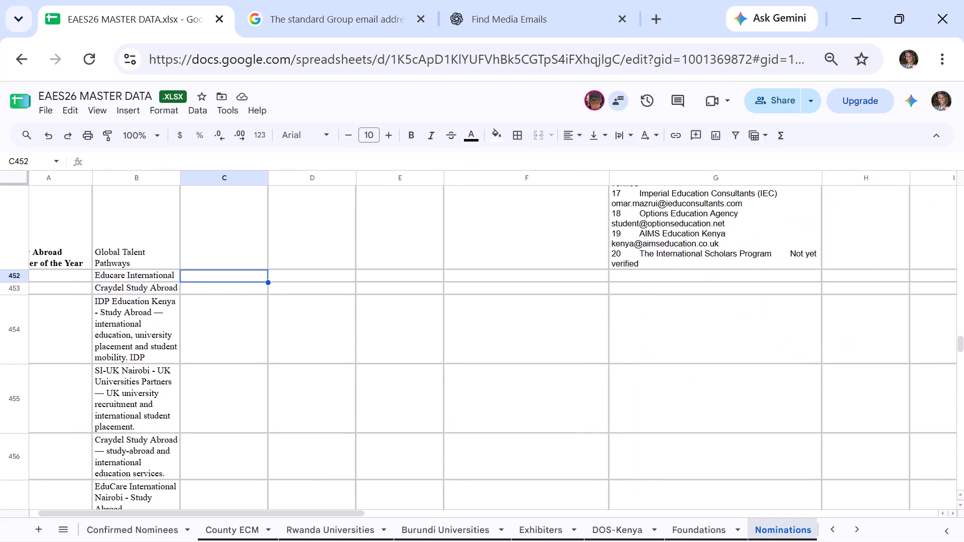
key(ctrl+v)
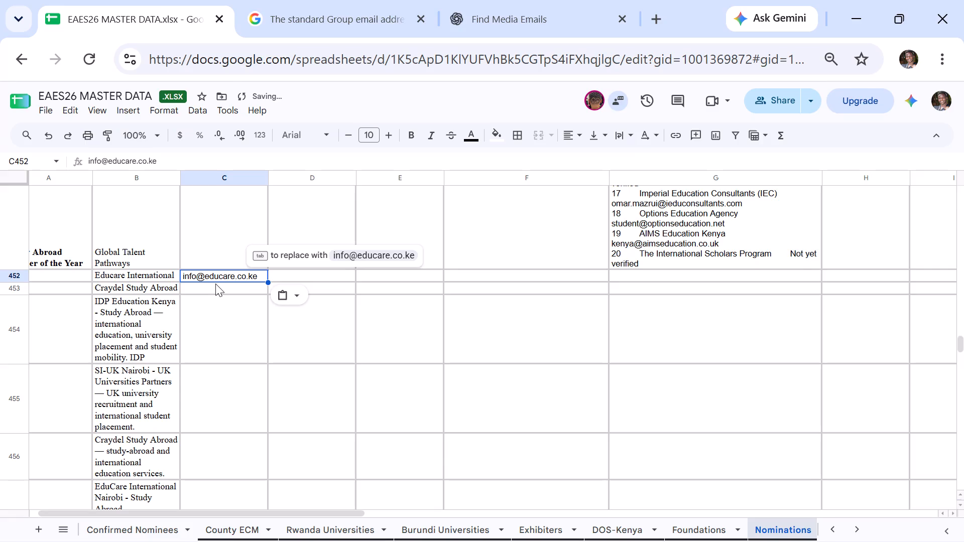
Copy the Craydel Study Abroad email address from the agency list in G451 into cell C453.
double_click(632, 213)
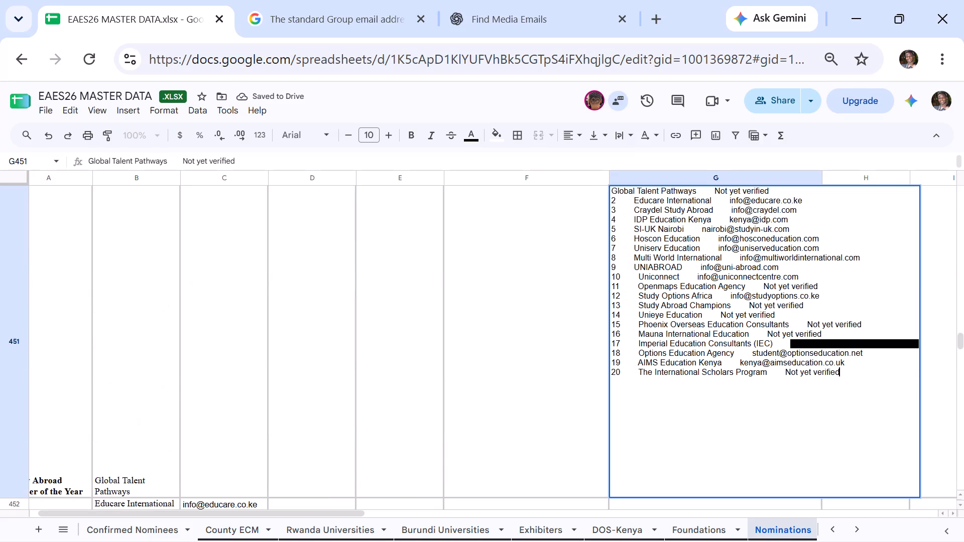
click(797, 208)
drag(797, 208, 749, 212)
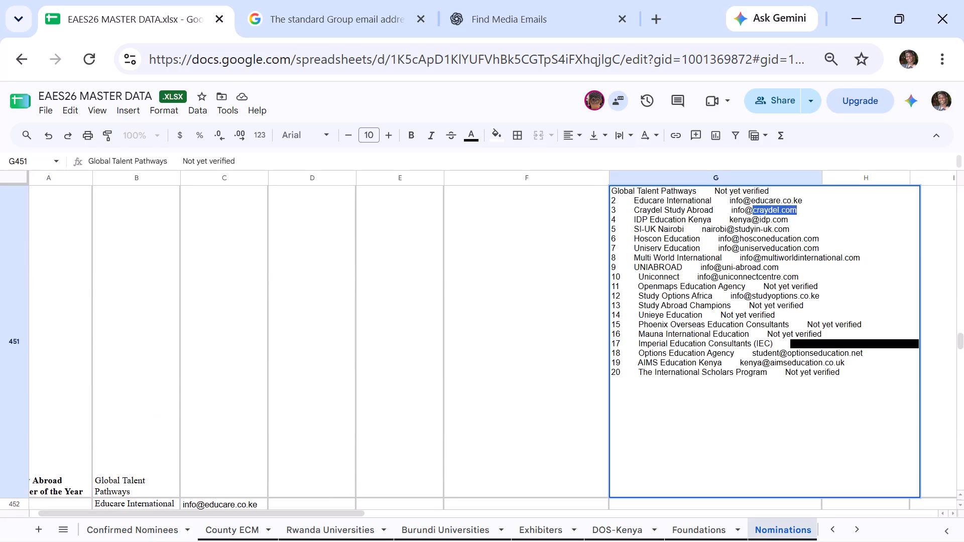
drag(749, 212, 730, 213)
key(ctrl+c)
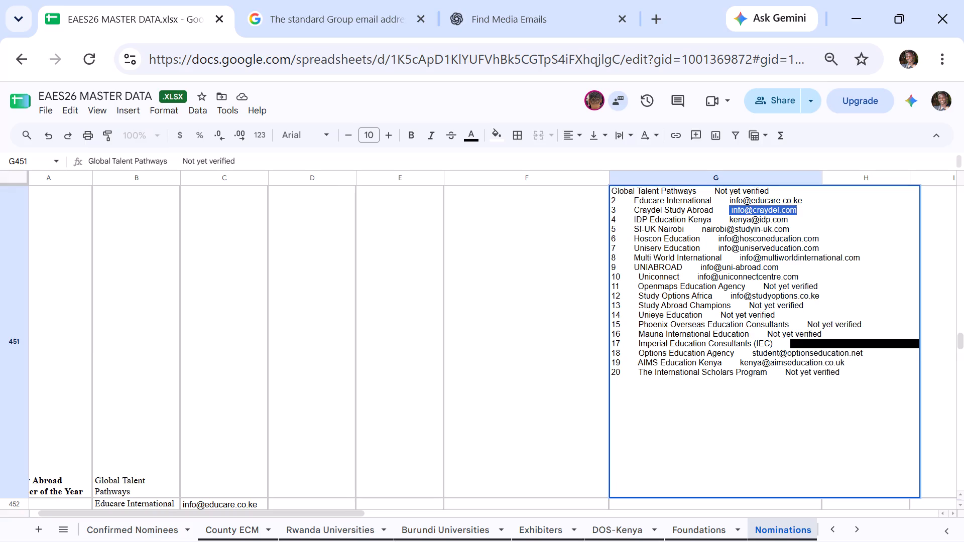
scroll(356, 356, down, 3)
click(356, 356)
click(361, 330)
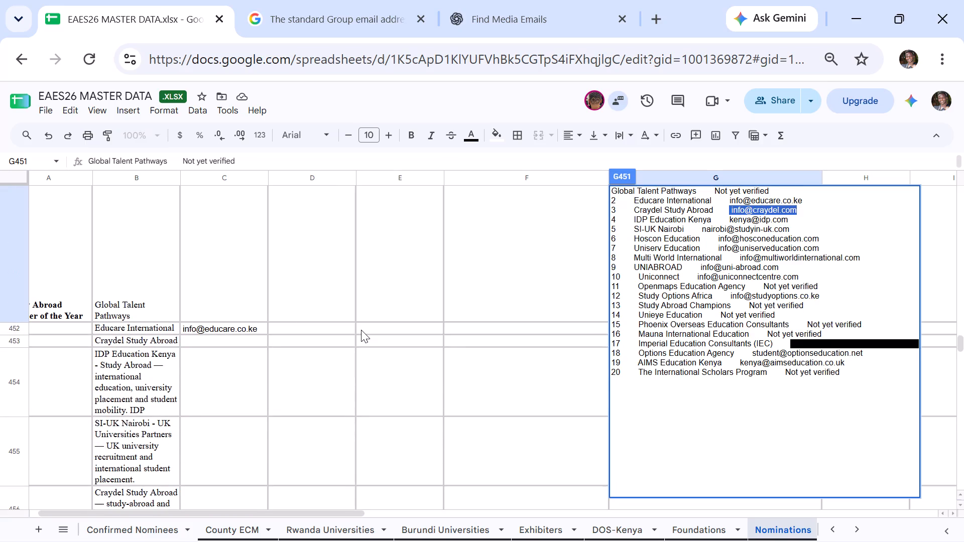
click(221, 338)
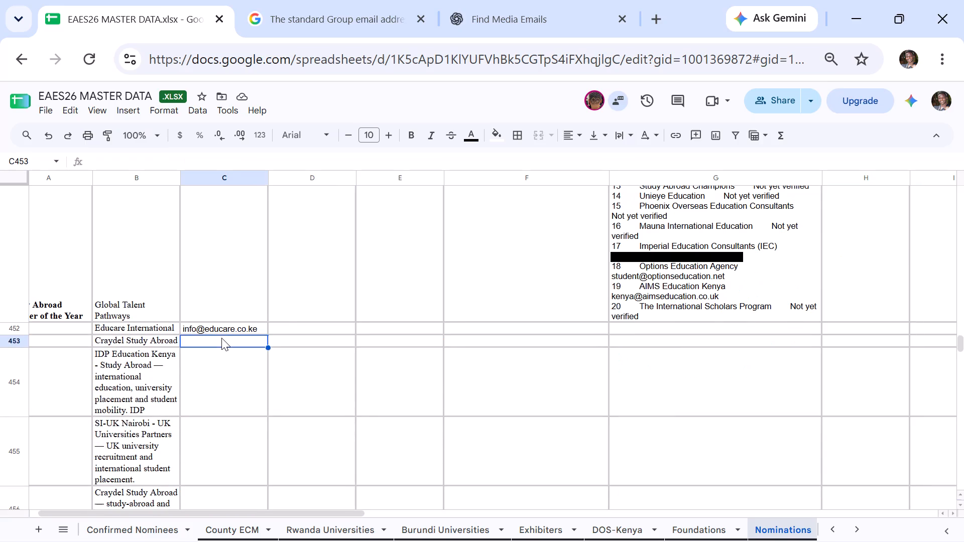
double_click(221, 338)
key(ctrl+v)
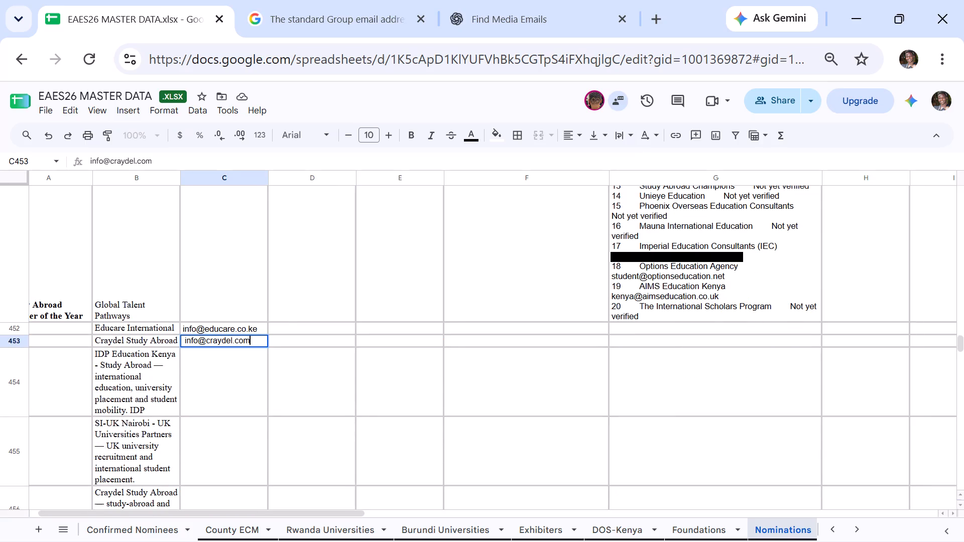
Copy the IDP Education Kenya email address from the agency list in G451 into cell C454.
double_click(221, 385)
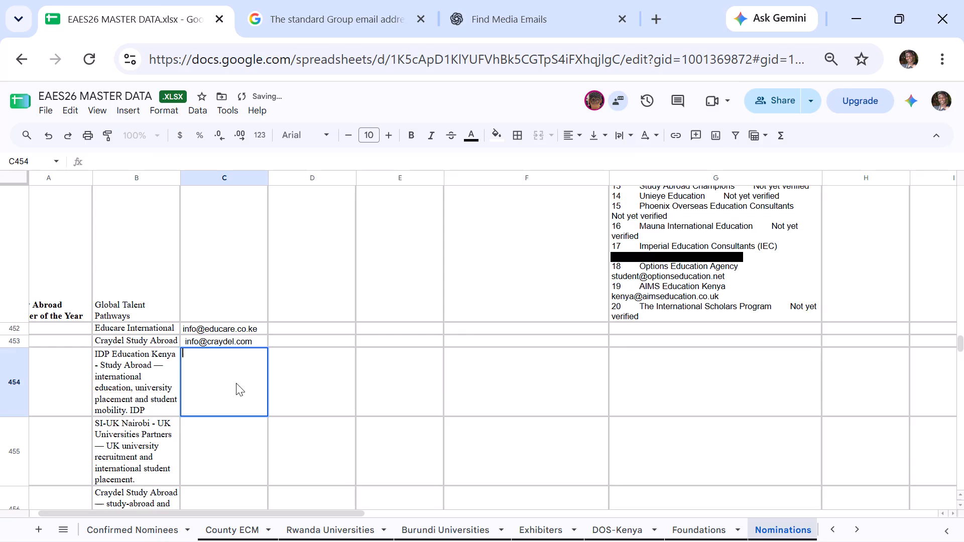
triple_click(698, 253)
click(730, 247)
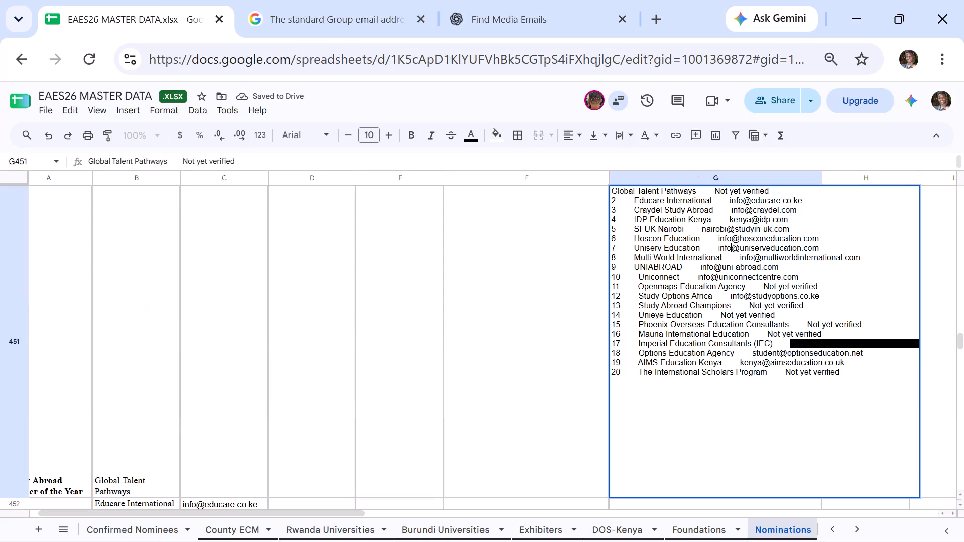
click(791, 220)
drag(791, 220, 785, 220)
drag(785, 220, 730, 220)
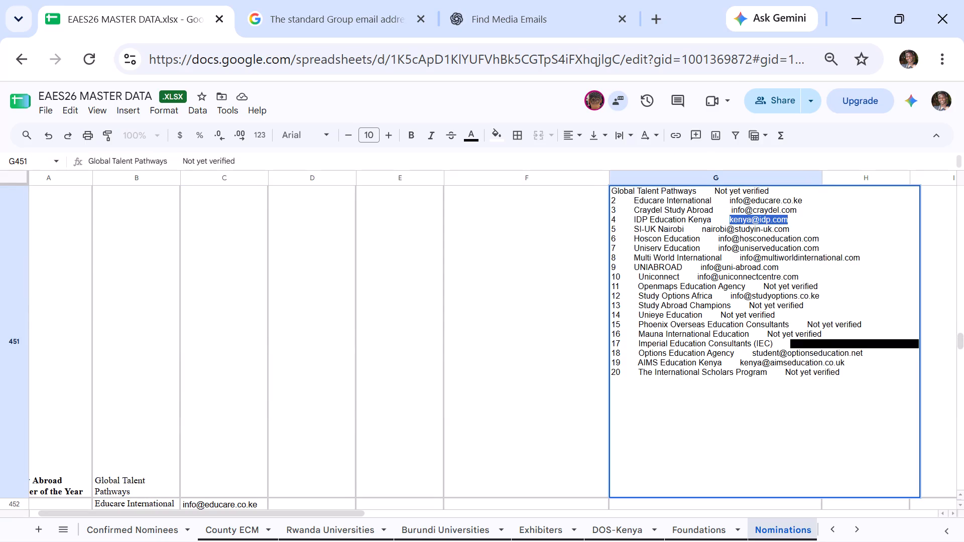
key(ctrl+c)
scroll(472, 401, down, 1)
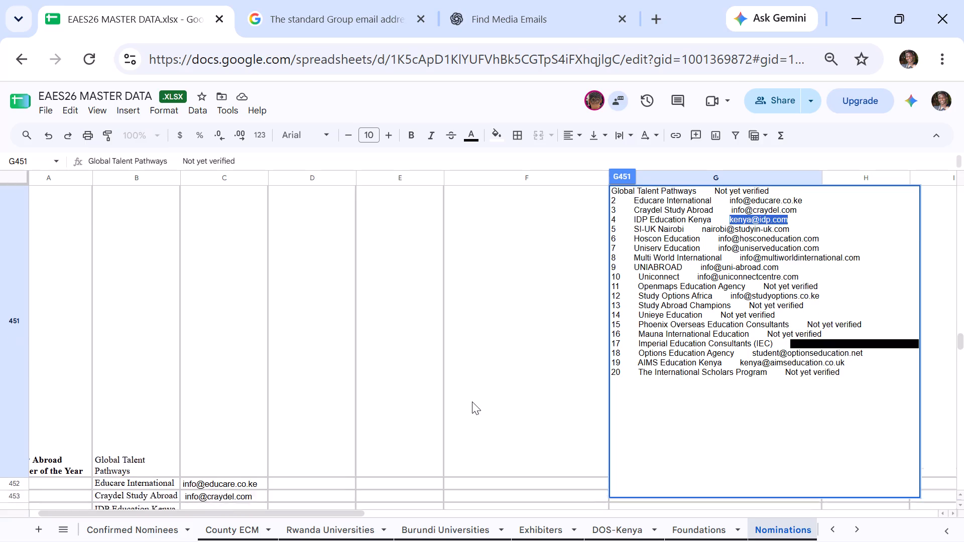
scroll(472, 401, down, 1)
scroll(472, 401, left, 1)
scroll(472, 401, down, 2)
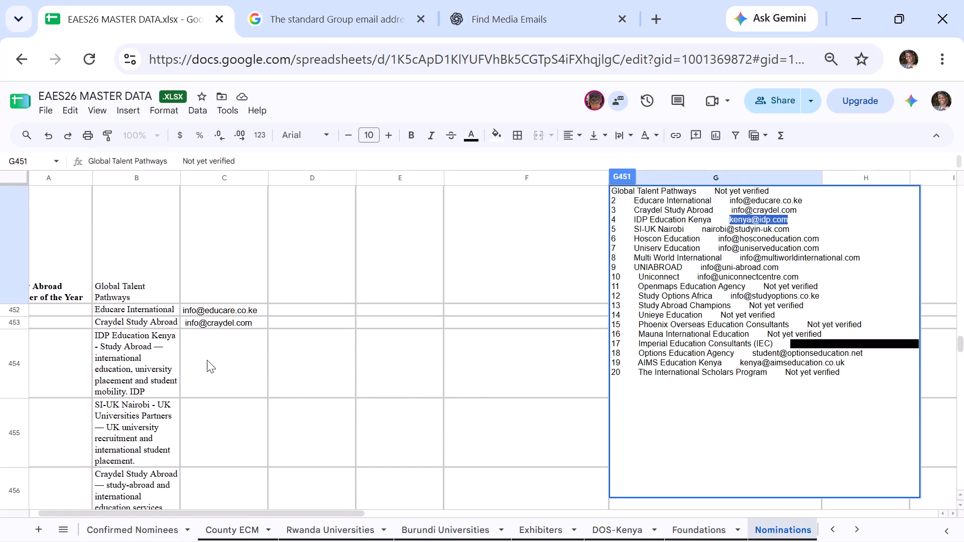
double_click(206, 358)
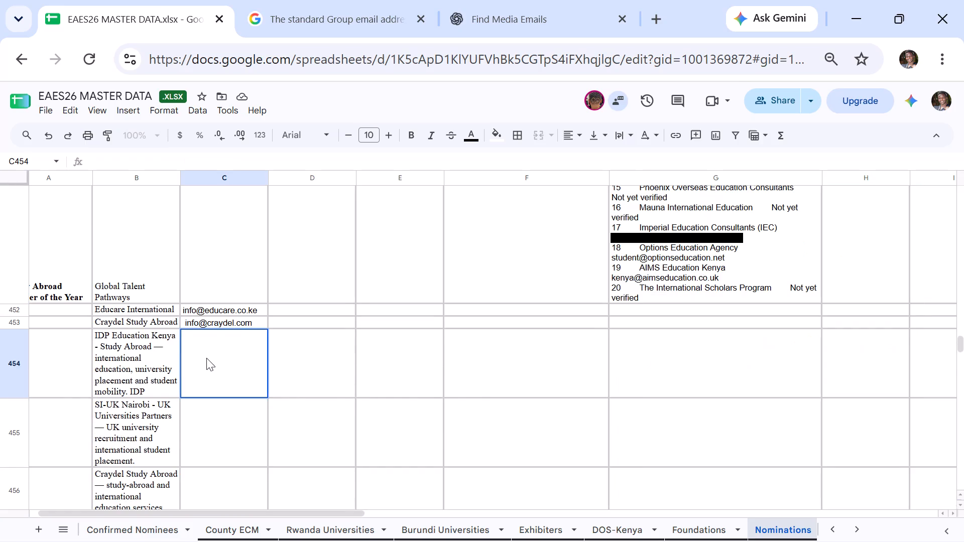
key(ctrl+v)
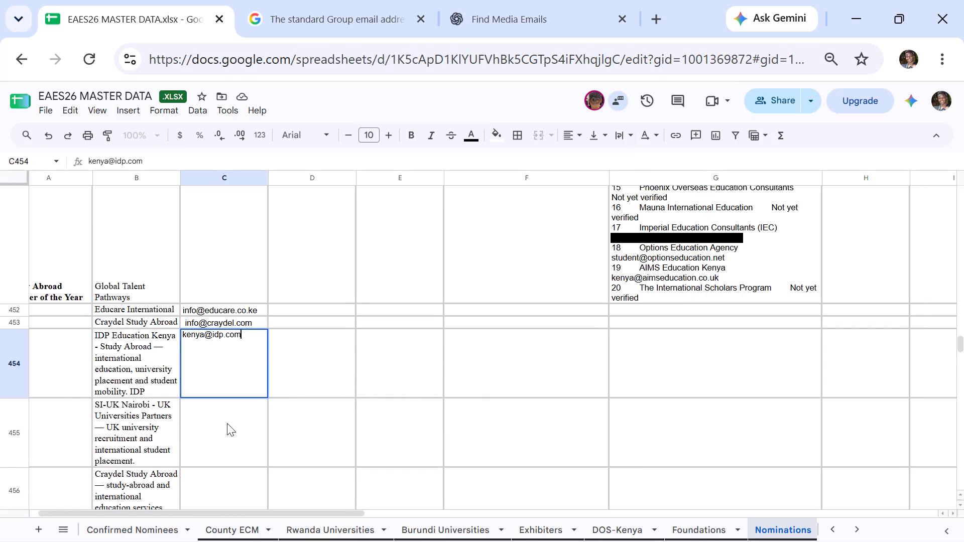
Copy the SI-UK Nairobi email address from the agency list in G451 into cell C455.
click(227, 423)
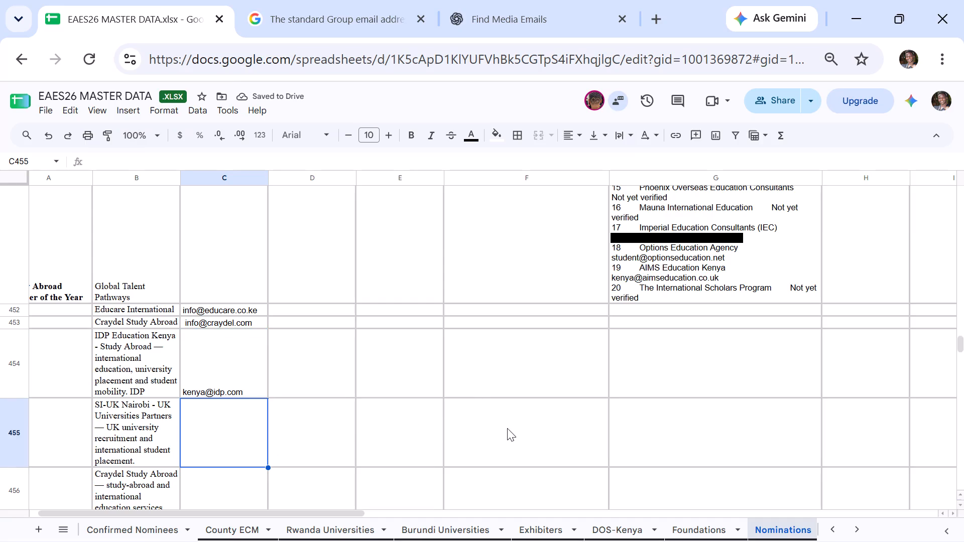
scroll(462, 541, up, 1)
scroll(521, 304, right, 1)
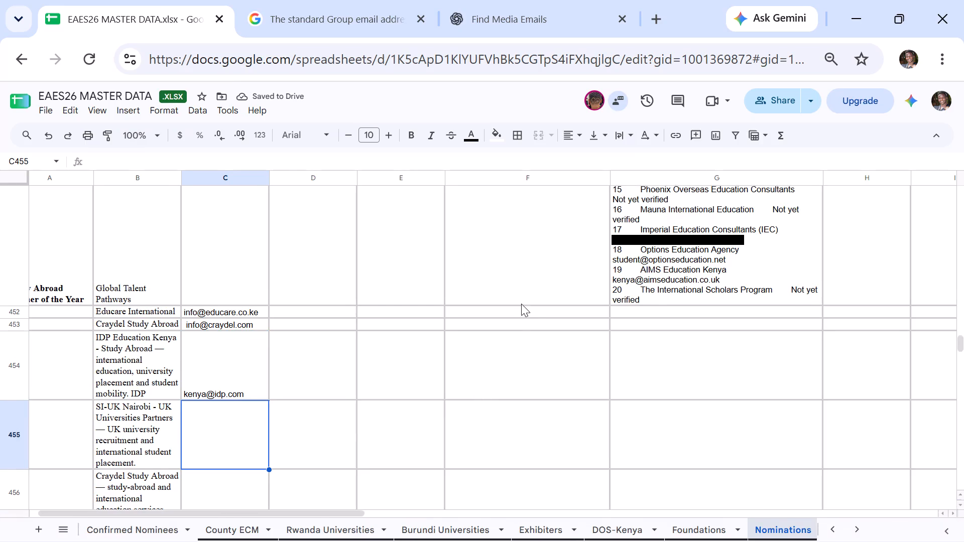
scroll(521, 304, right, 1)
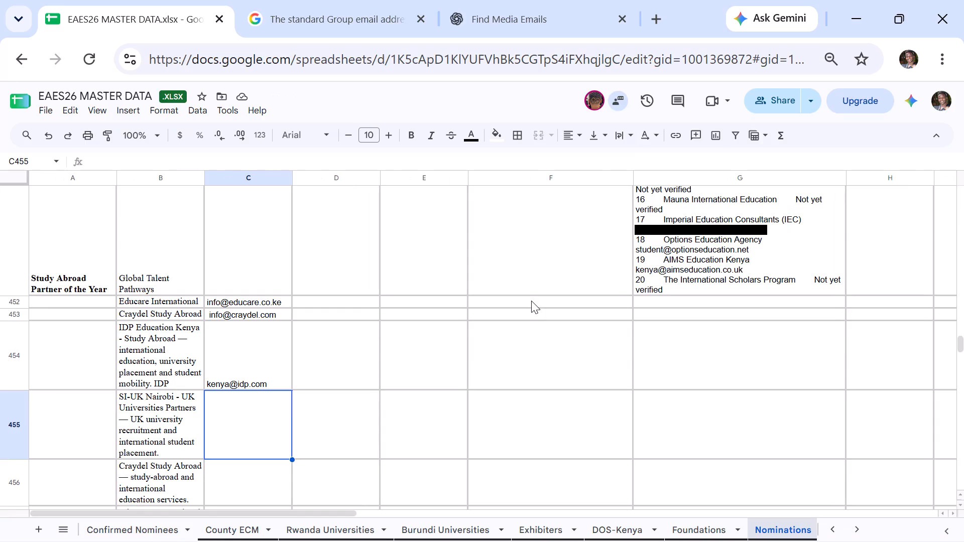
Look up SI-UK Nairobi in the G451 list and enter its email address in cell C455.
scroll(531, 301, up, 1)
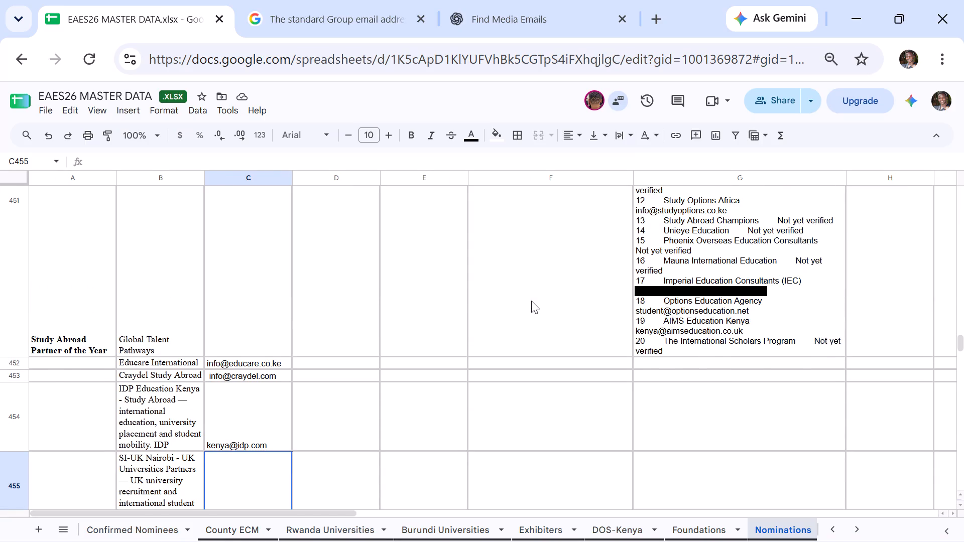
scroll(539, 304, up, 1)
scroll(539, 304, right, 1)
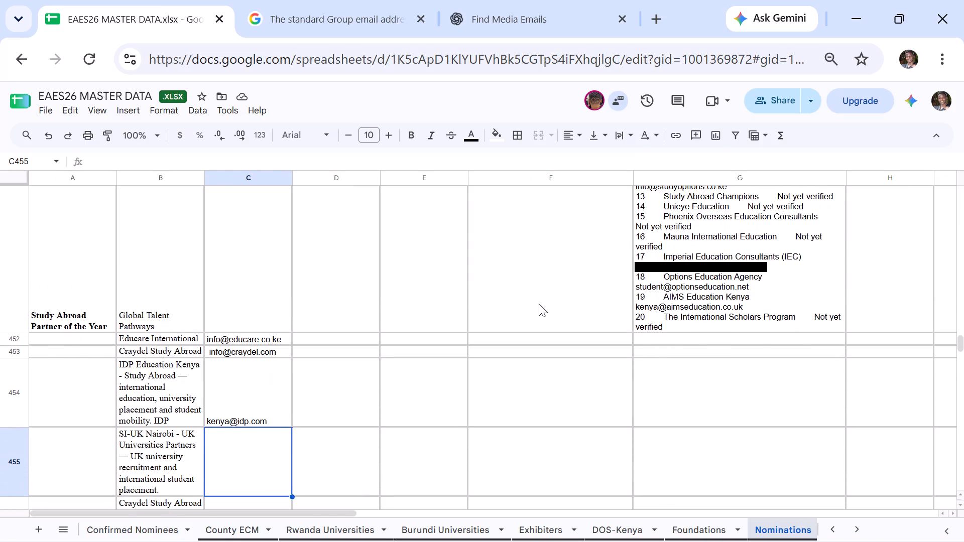
scroll(539, 304, right, 2)
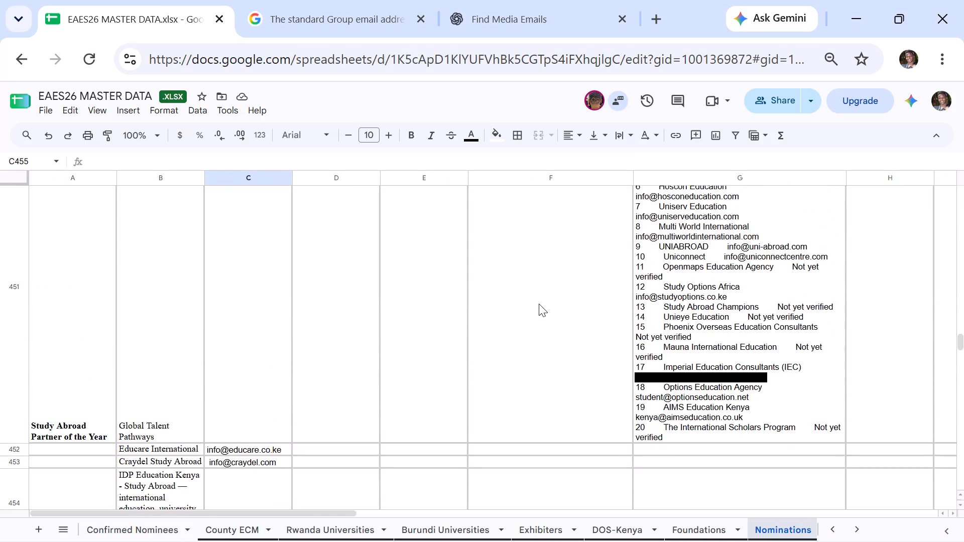
scroll(539, 304, up, 3)
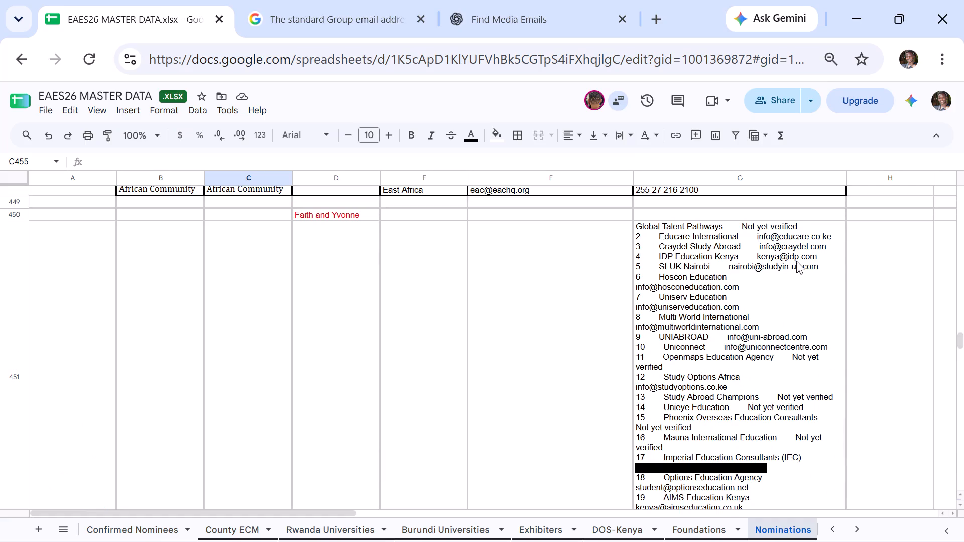
double_click(818, 263)
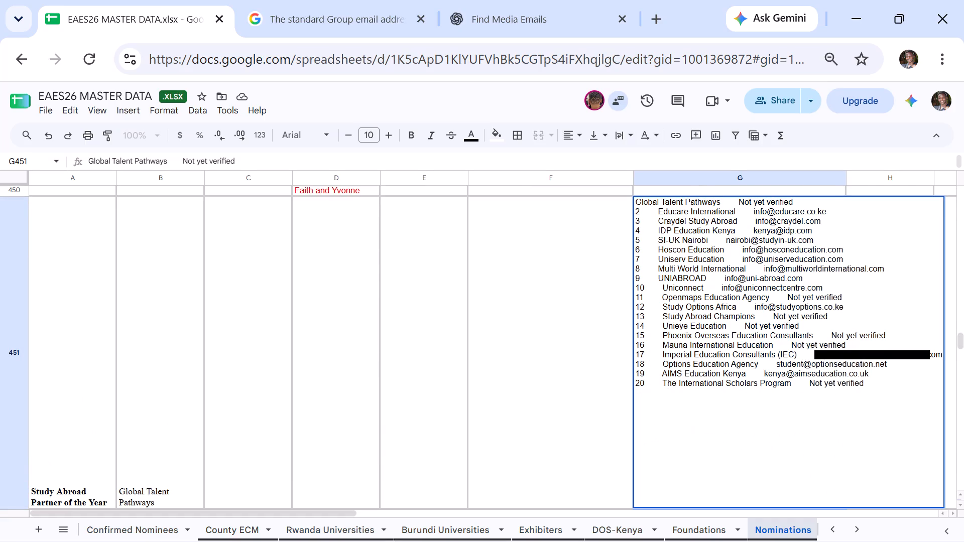
click(815, 238)
drag(815, 238, 788, 239)
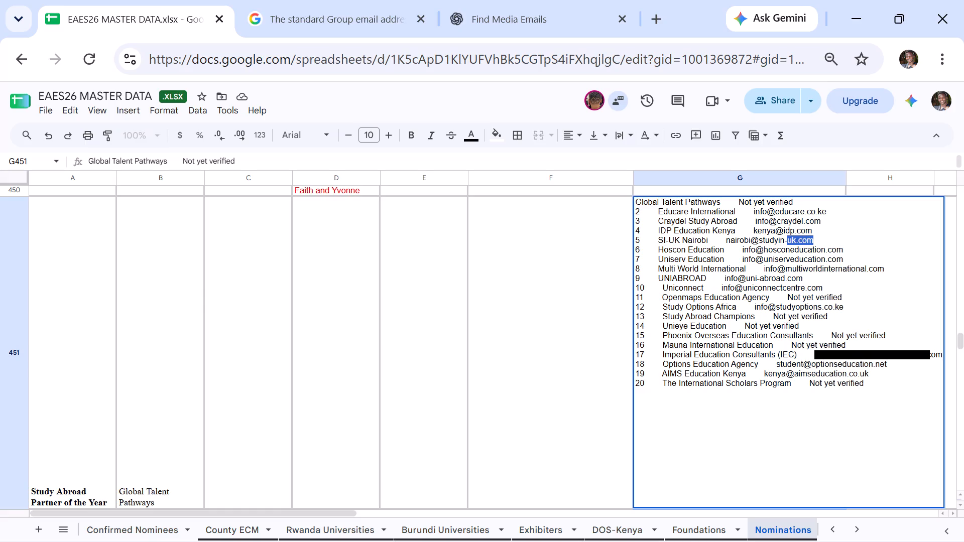
drag(788, 239, 726, 239)
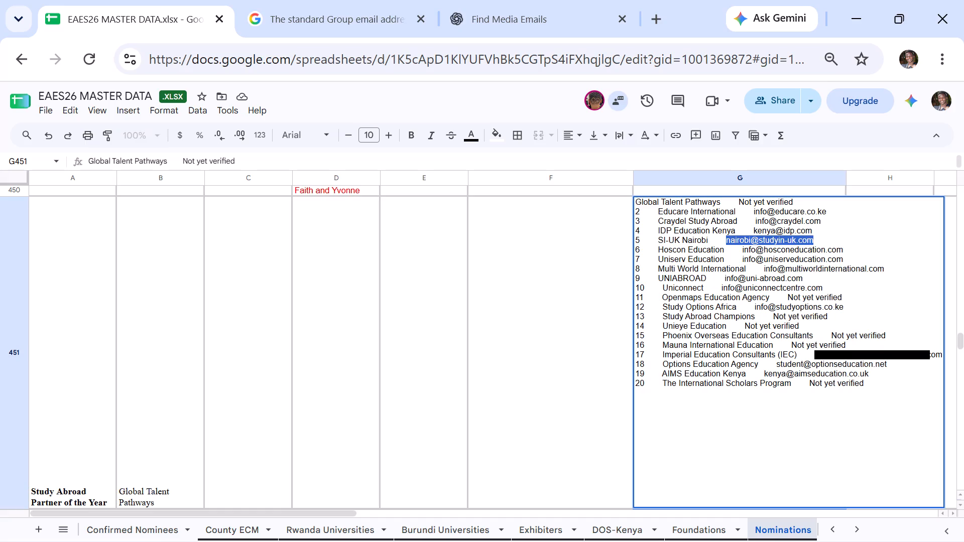
key(ctrl+c)
scroll(497, 232, down, 1)
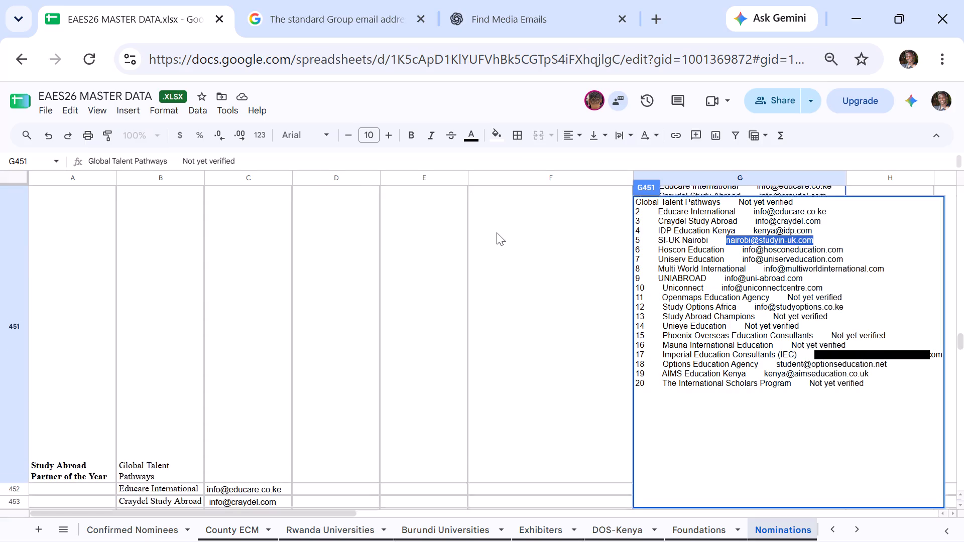
scroll(497, 232, down, 2)
scroll(510, 164, down, 2)
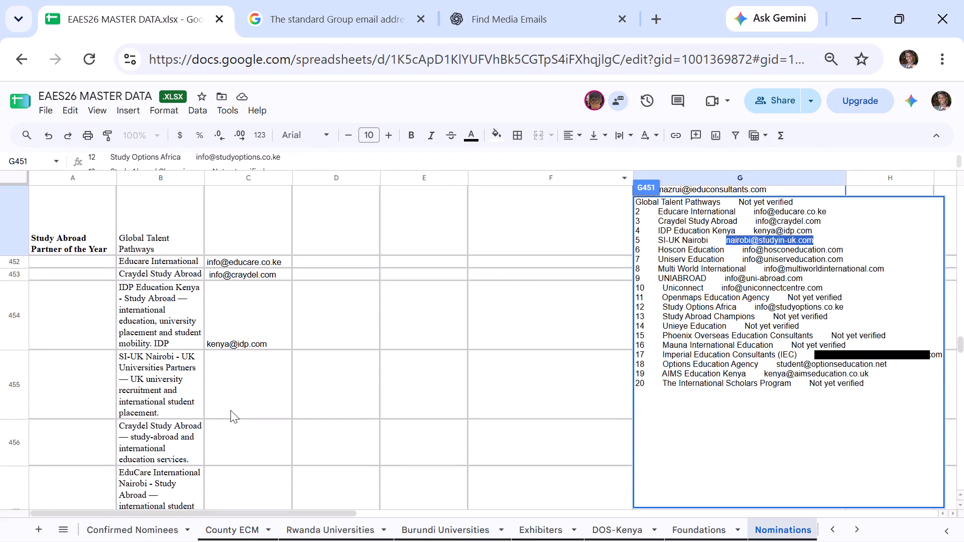
double_click(228, 375)
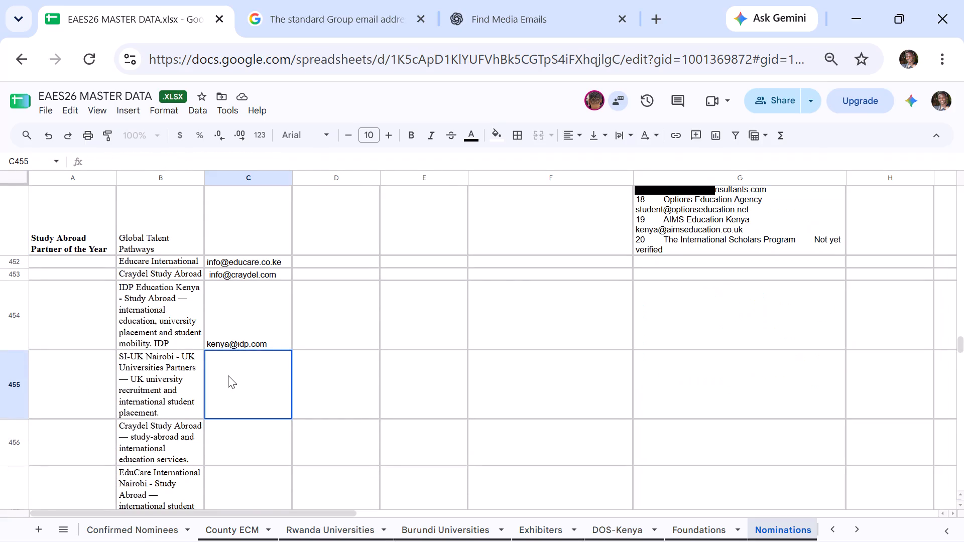
key(ctrl+v)
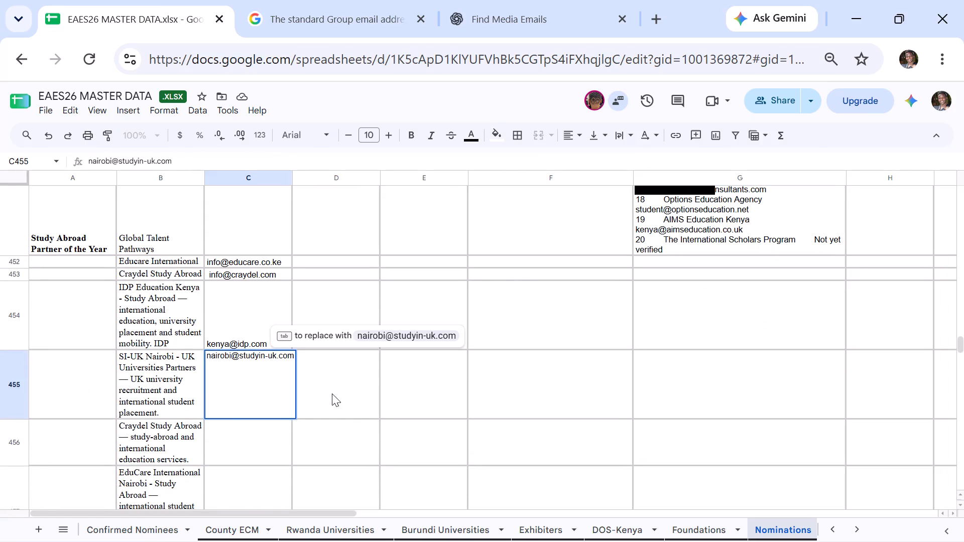
Open cell C456, in the second Craydel Study Abroad row, for editing.
double_click(238, 451)
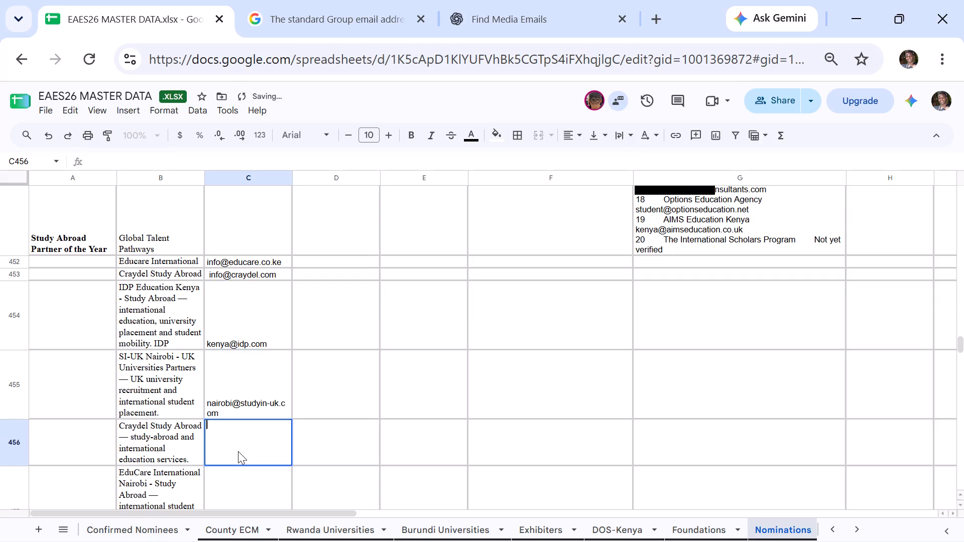
Compare the agency list in G451 with the agencies in rows 452 to 458 to match contacts for the rows from C456 down.
click(722, 295)
click(651, 225)
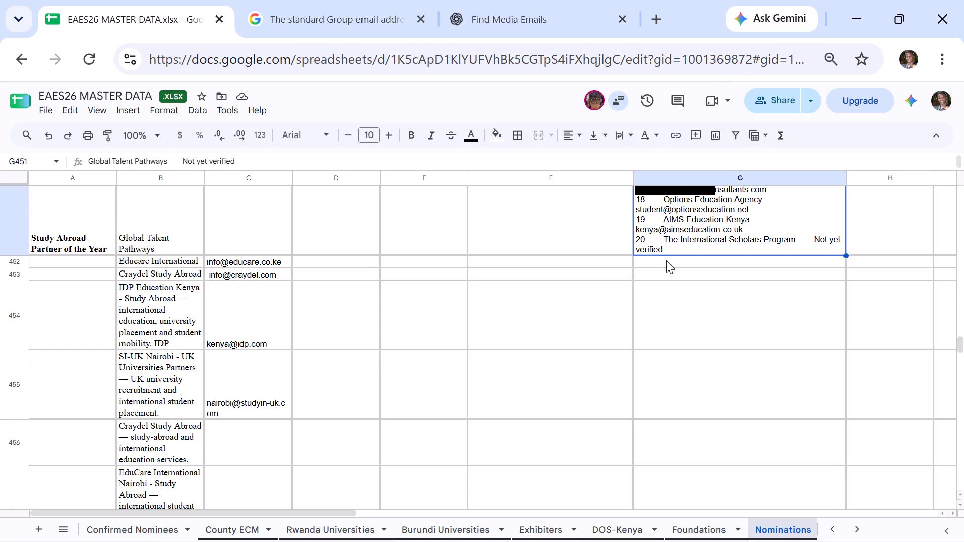
click(678, 312)
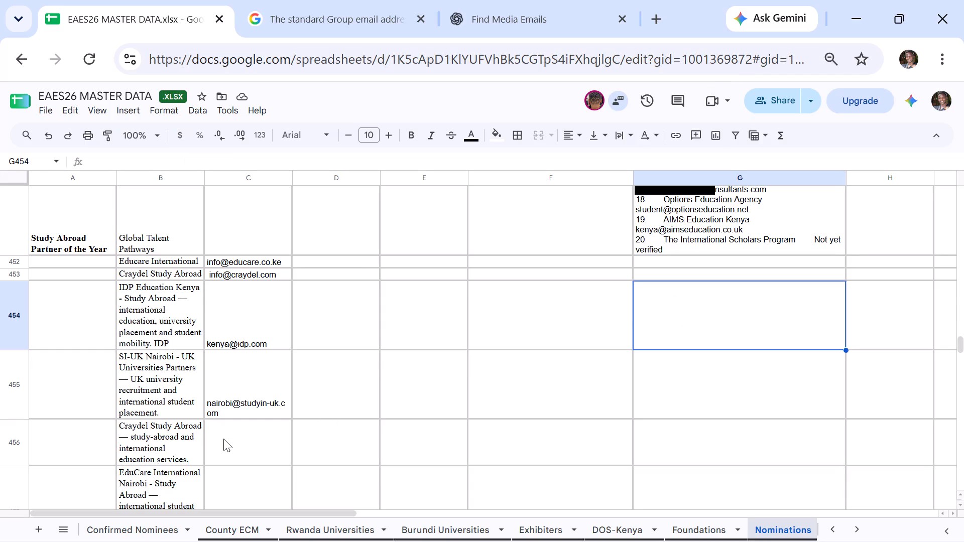
click(223, 439)
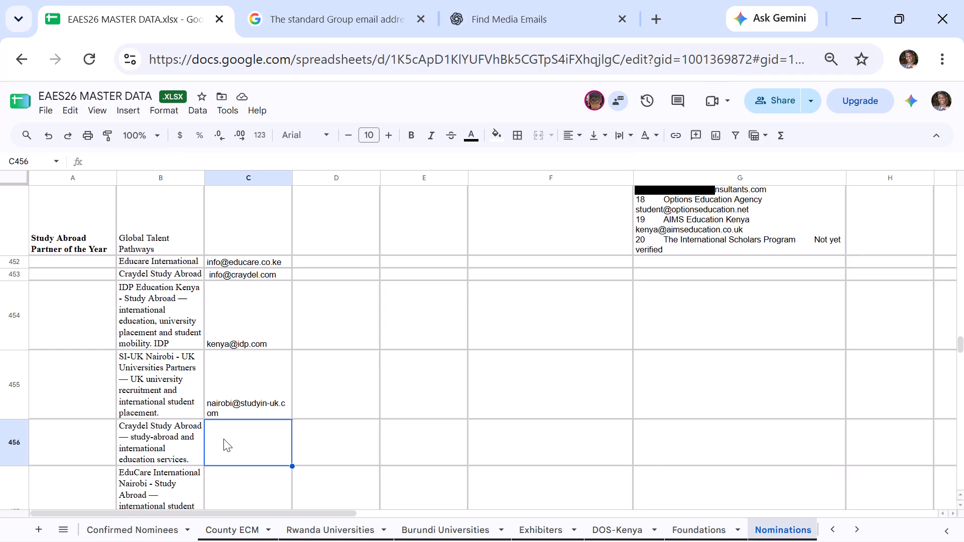
scroll(342, 421, right, 1)
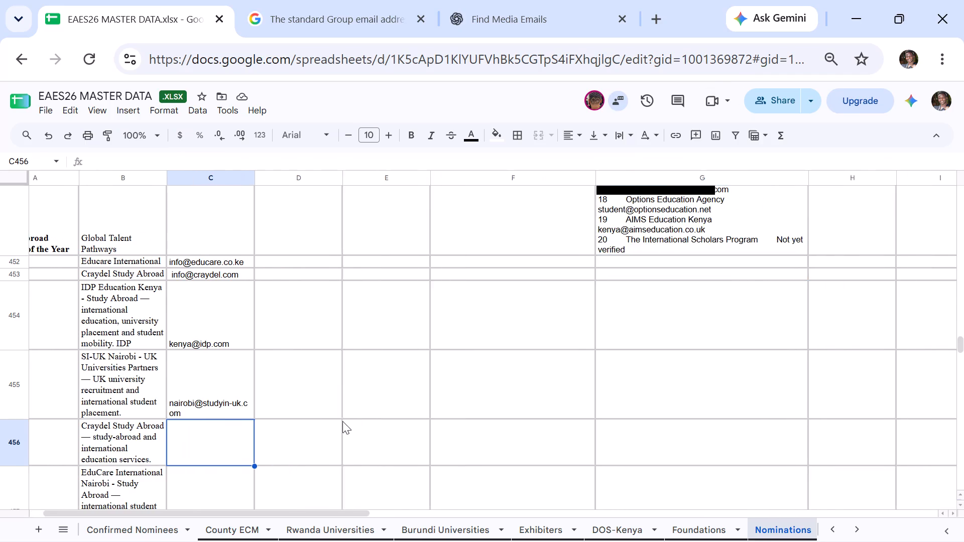
scroll(342, 421, right, 1)
scroll(342, 421, left, 3)
scroll(287, 396, down, 1)
scroll(287, 396, up, 2)
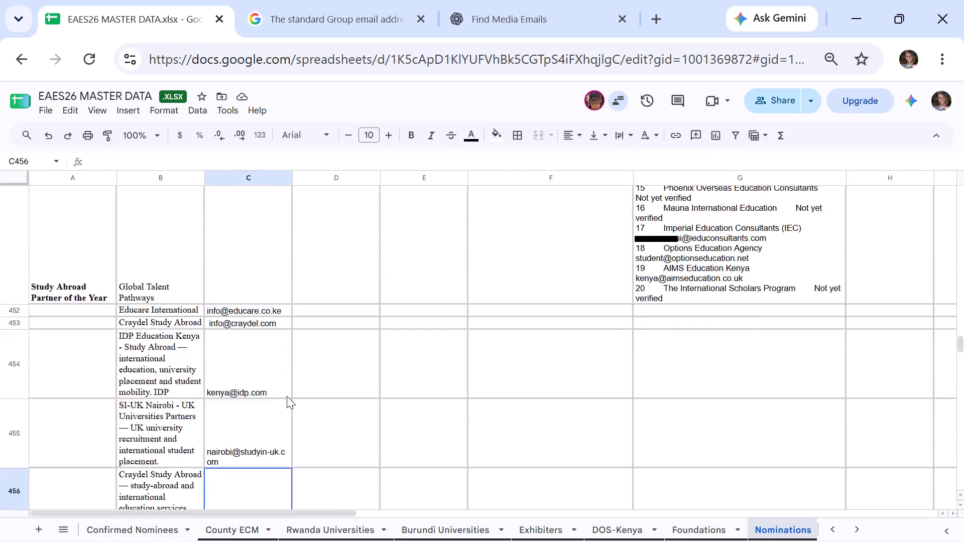
scroll(287, 396, up, 2)
scroll(287, 396, down, 1)
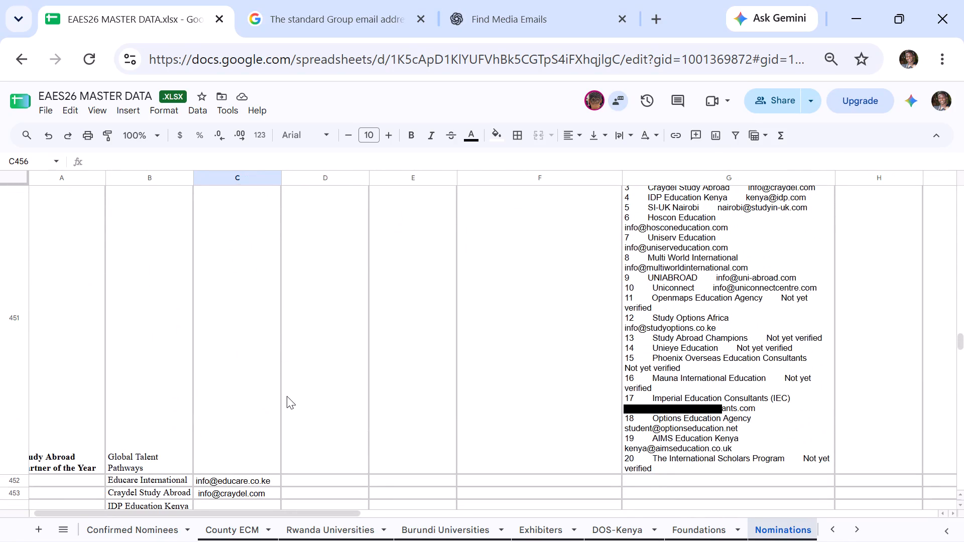
scroll(287, 396, down, 1)
scroll(487, 344, down, 2)
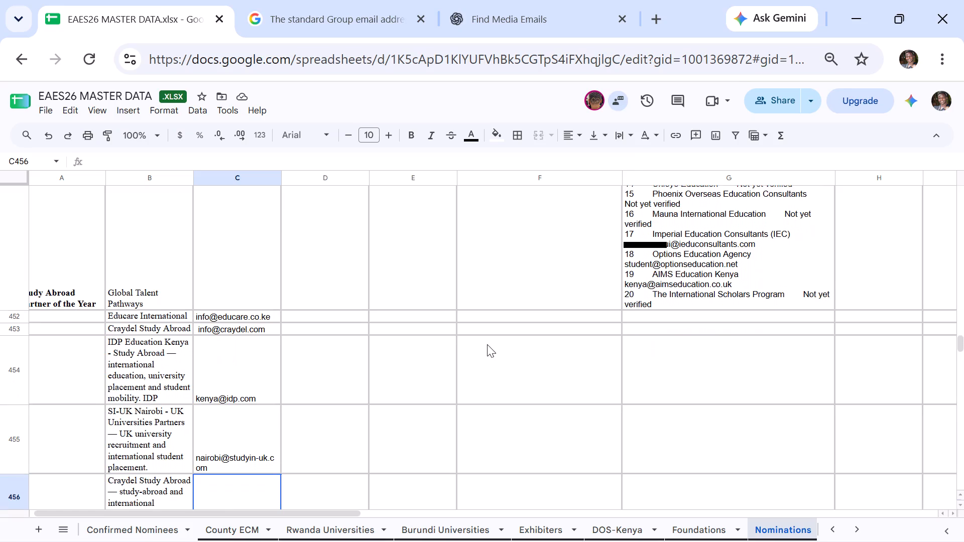
scroll(487, 344, down, 2)
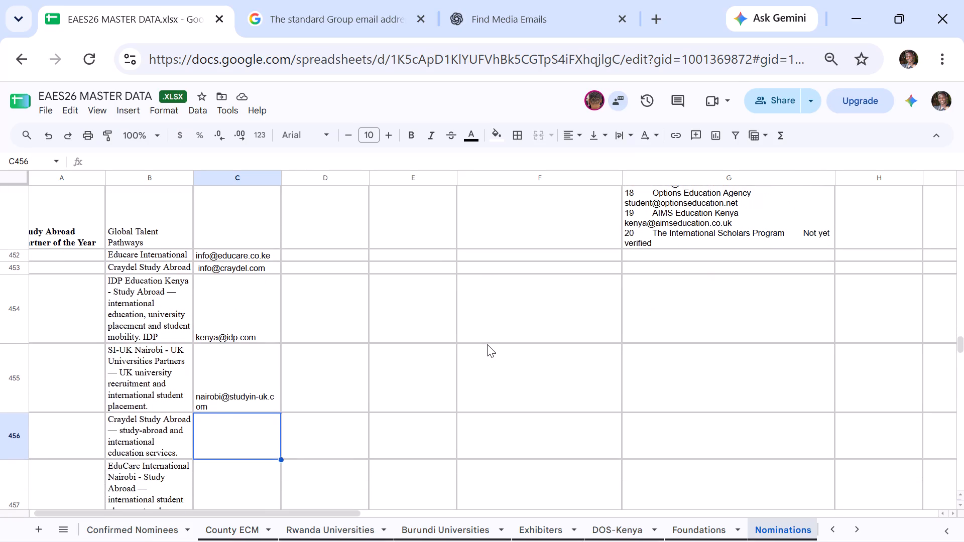
scroll(487, 344, down, 3)
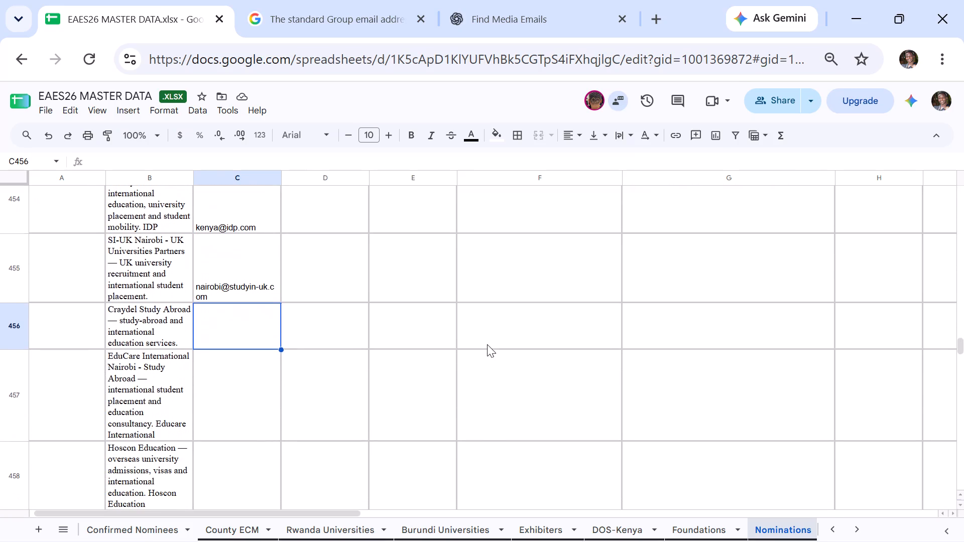
scroll(487, 344, down, 1)
scroll(487, 344, up, 1)
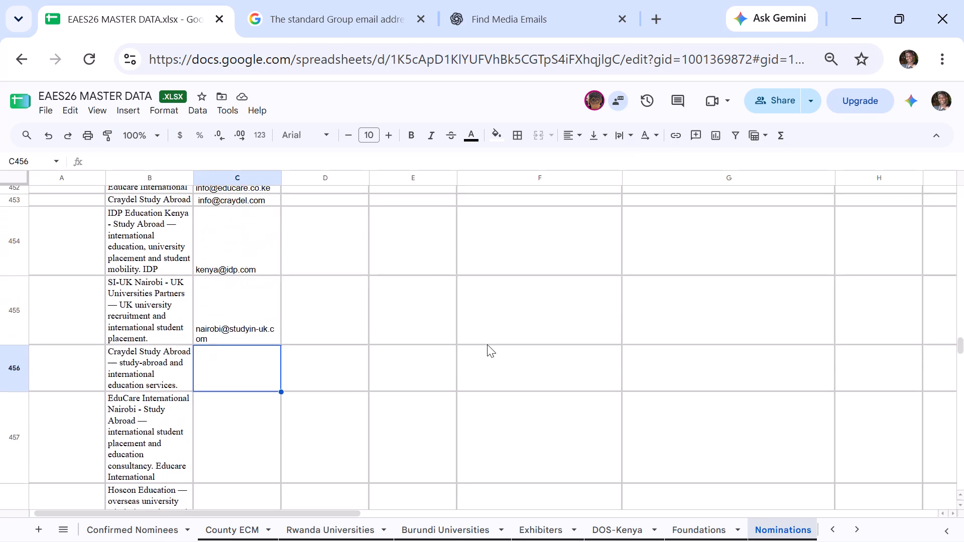
scroll(487, 344, up, 1)
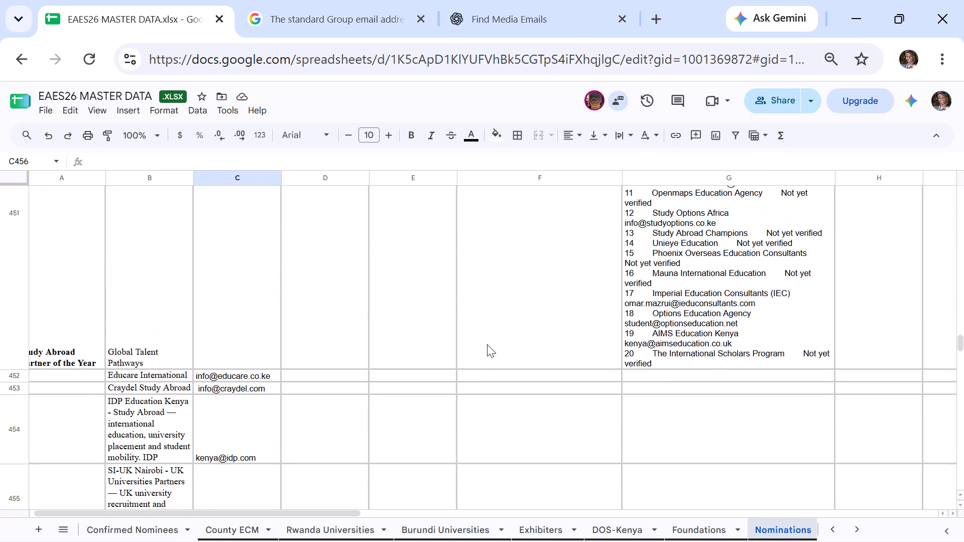
scroll(487, 344, down, 1)
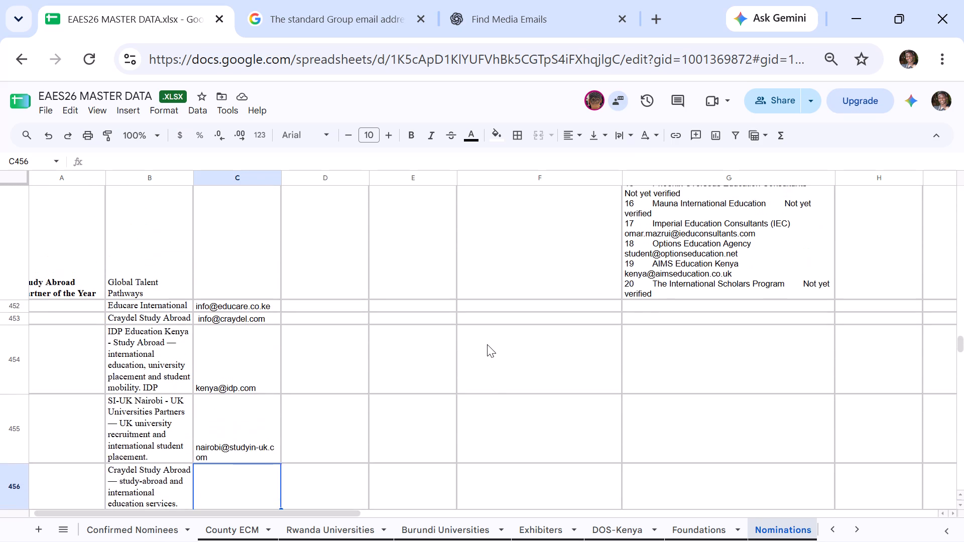
scroll(487, 344, up, 2)
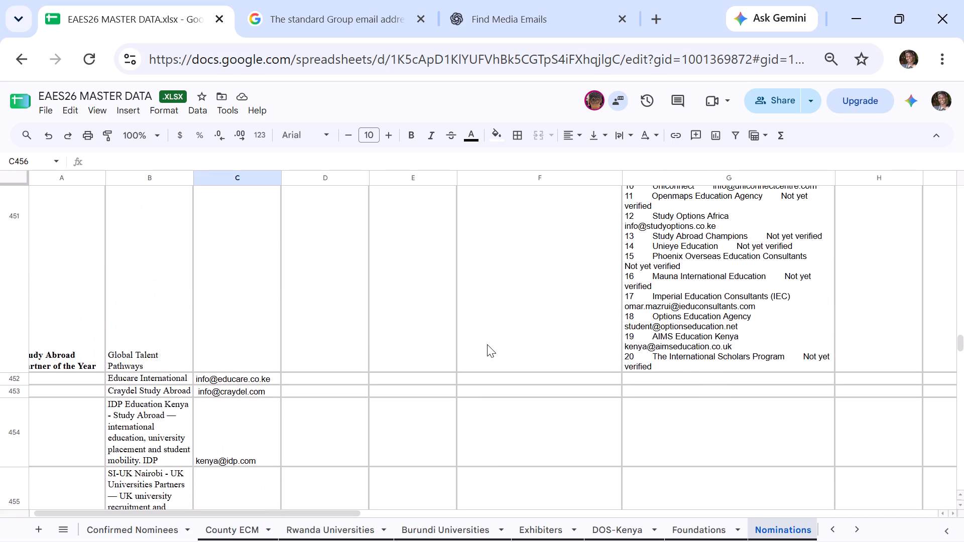
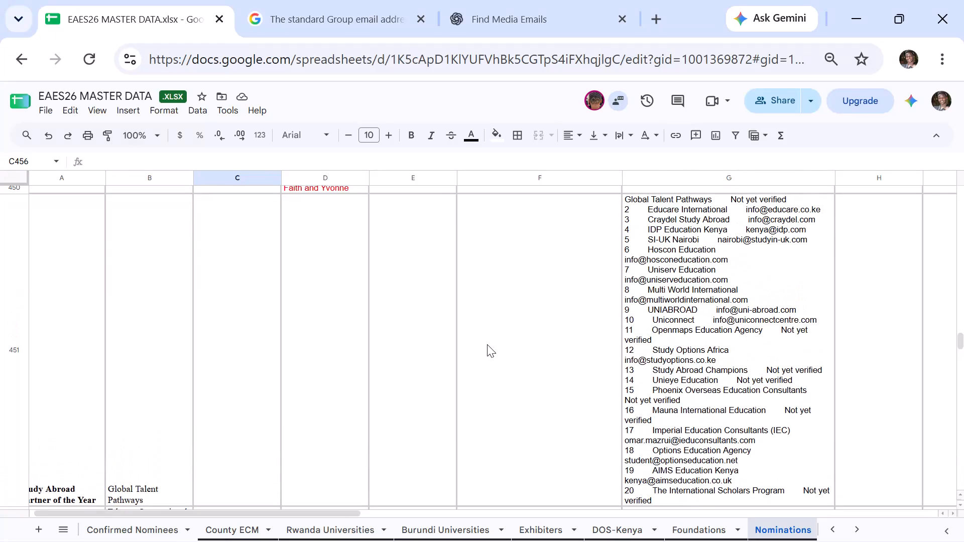
scroll(487, 344, down, 2)
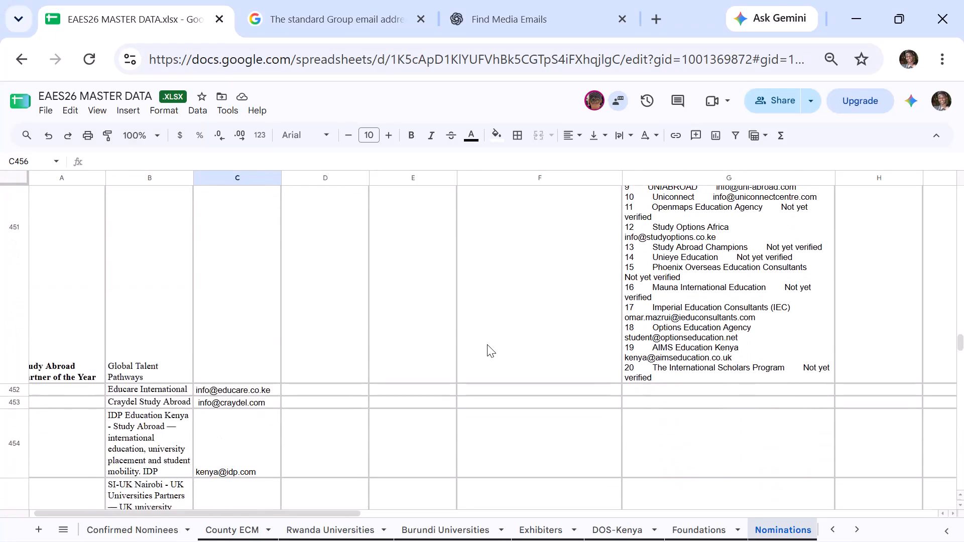
scroll(487, 344, down, 2)
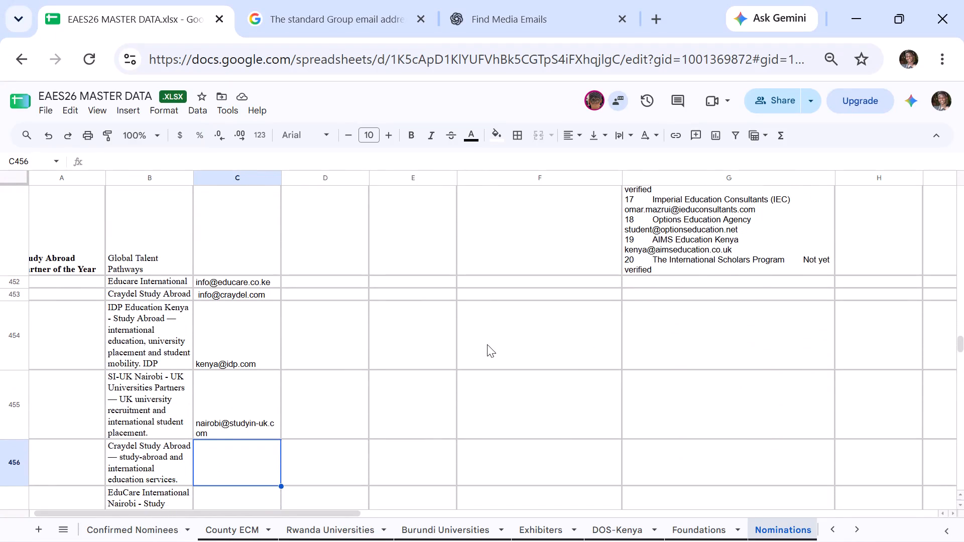
scroll(487, 344, down, 1)
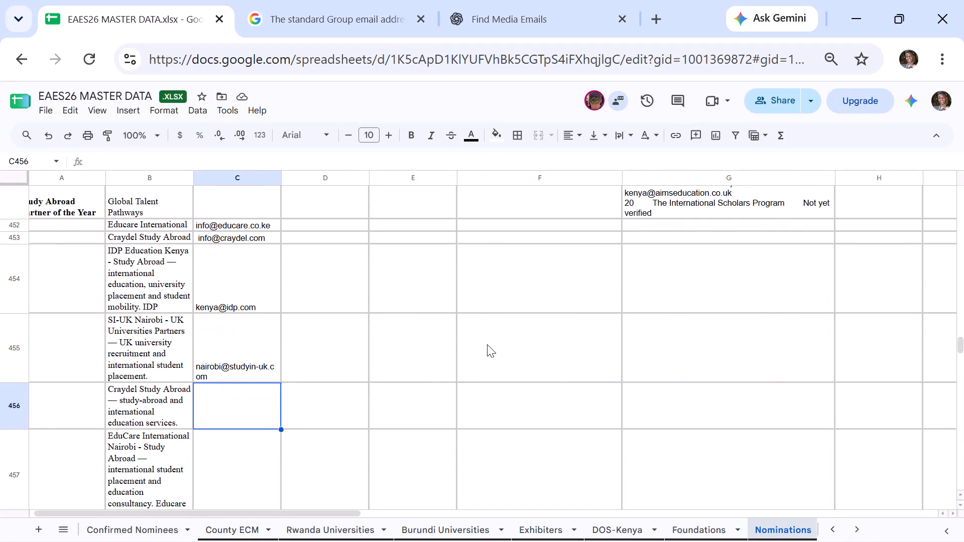
scroll(487, 344, up, 2)
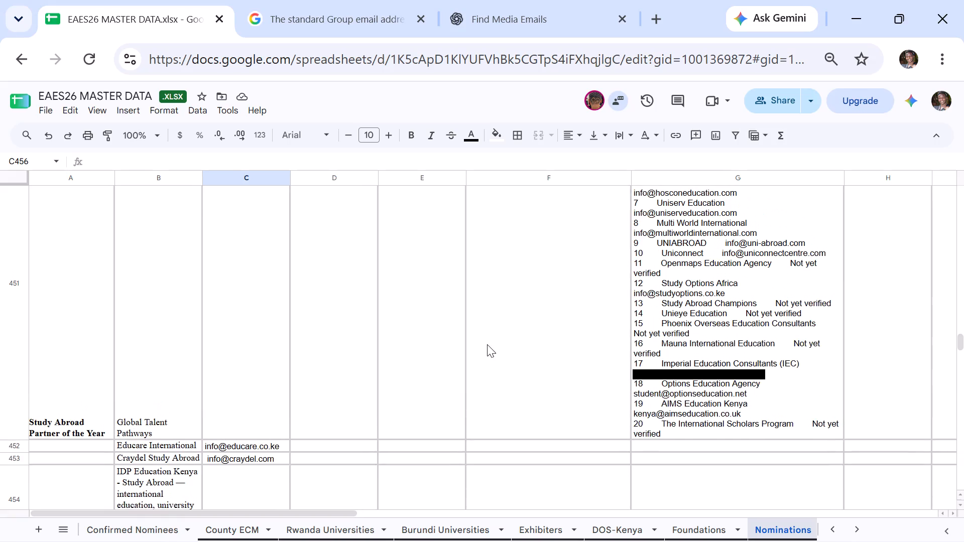
scroll(487, 344, up, 2)
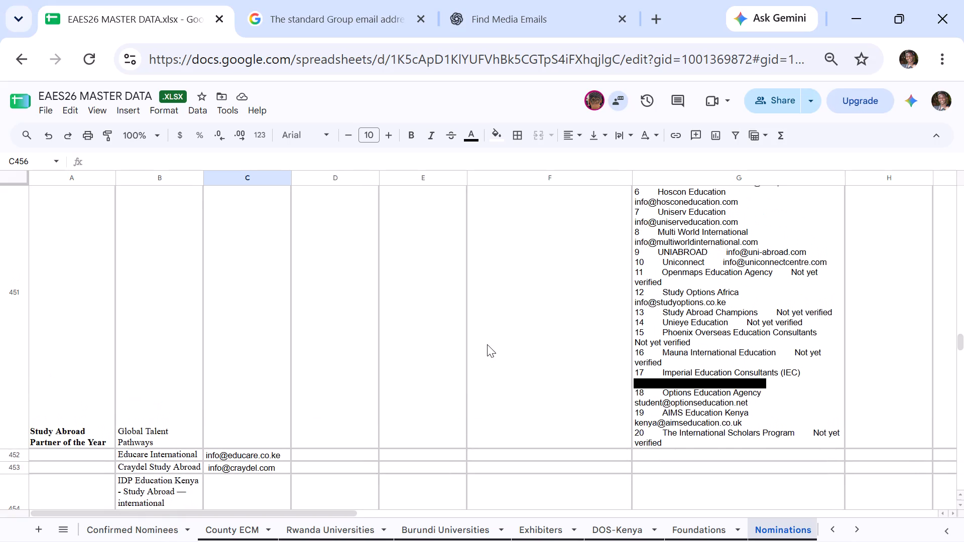
scroll(487, 344, up, 1)
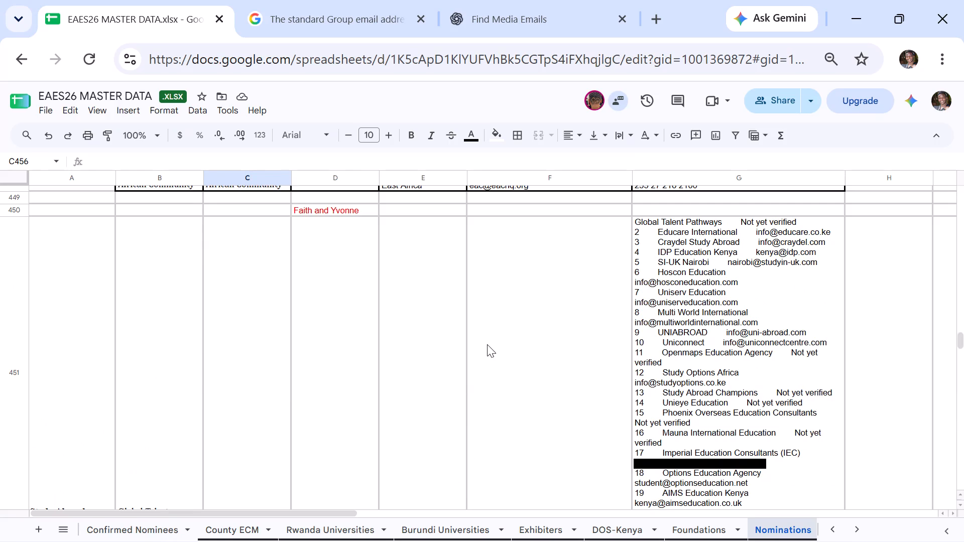
scroll(487, 344, down, 5)
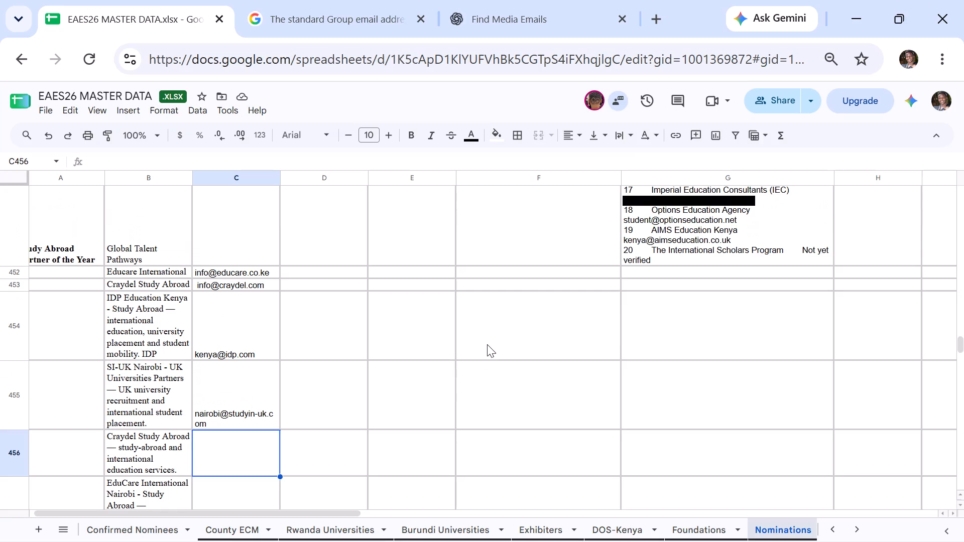
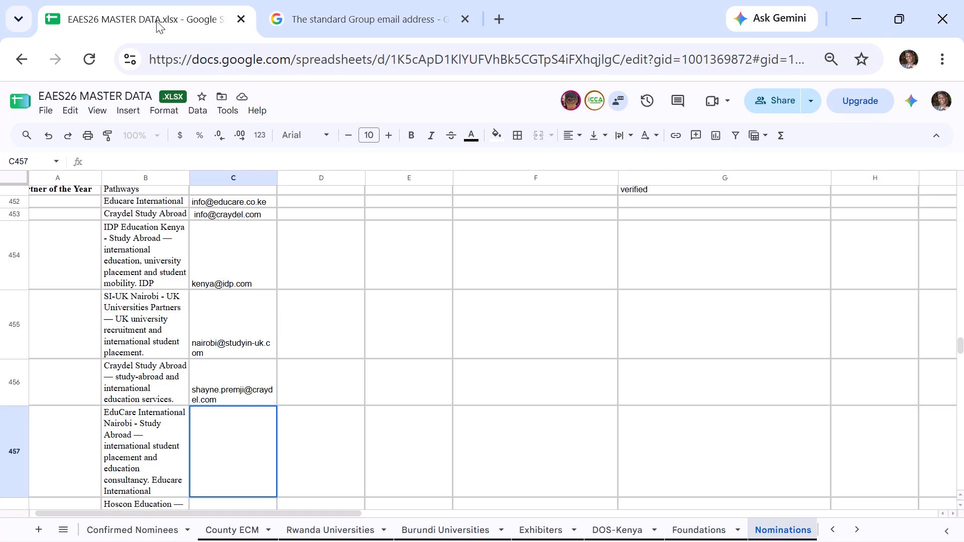
Paste the copied EduCare International Nairobi email address into C457 and remove the blank space before it.
key(ctrl+v)
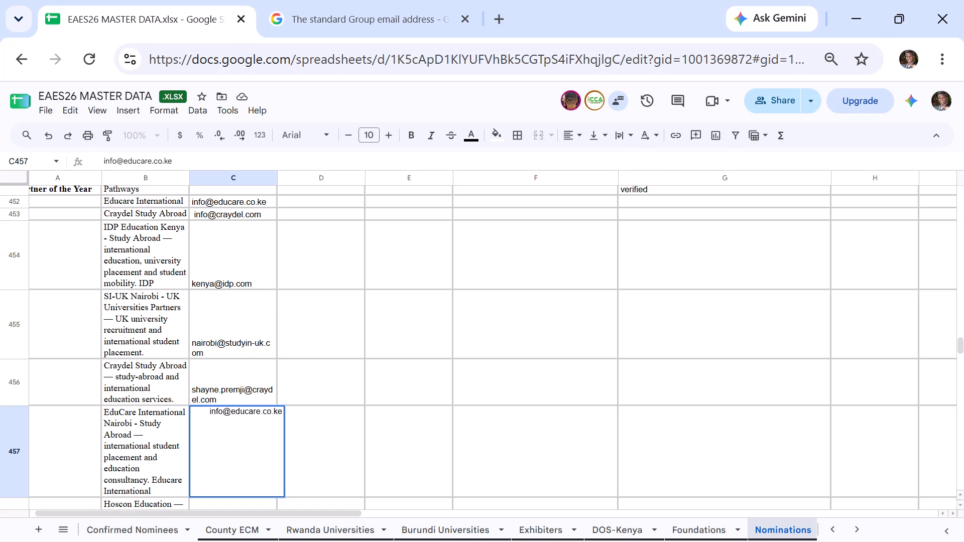
click(209, 412)
key(BackSpace)
key(BackSpace)
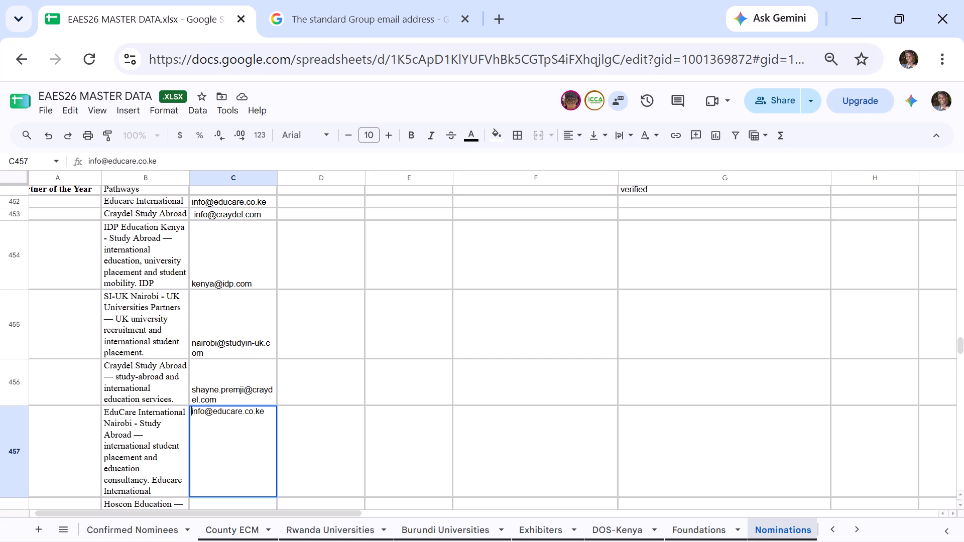
click(326, 385)
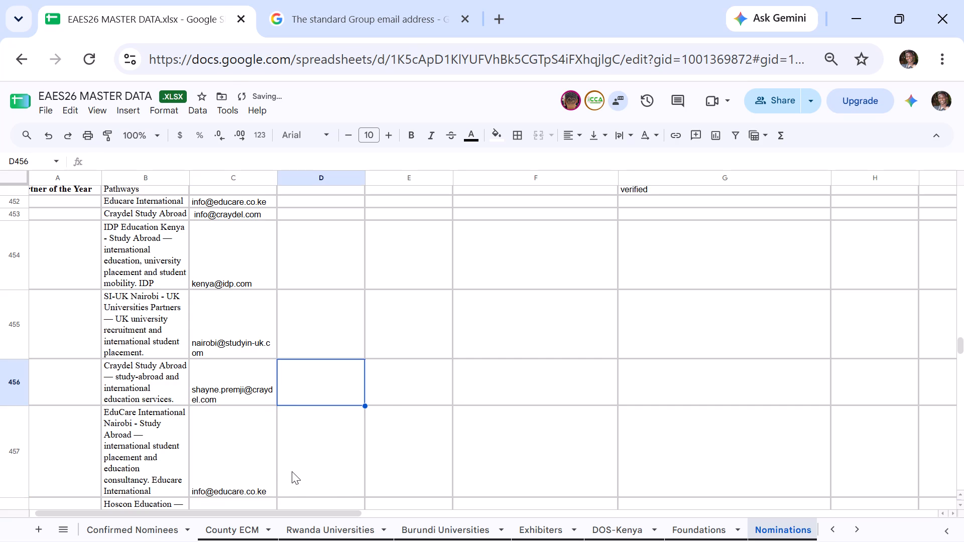
Select the empty email cell C458 for Hoscon Education to fill in its contact address.
scroll(290, 460, down, 3)
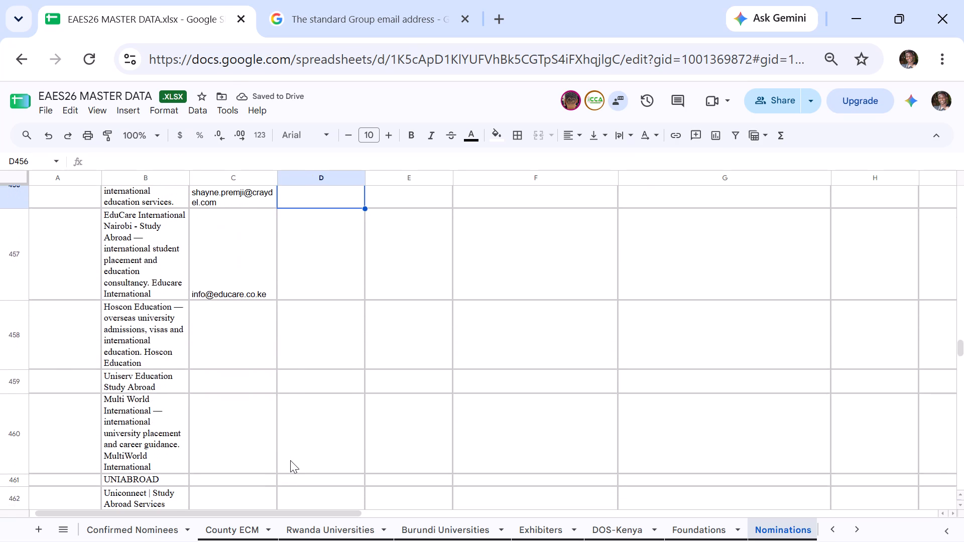
scroll(290, 460, down, 1)
click(232, 326)
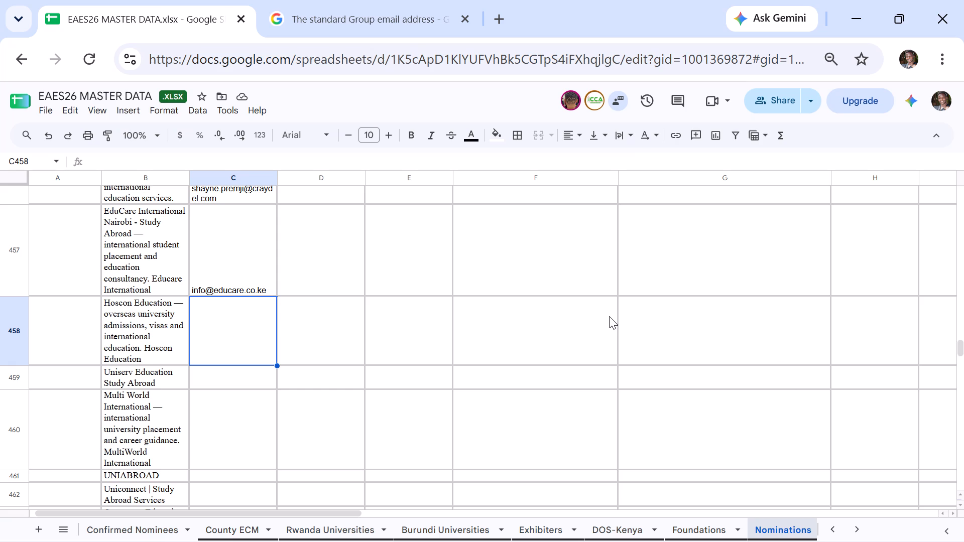
click(627, 307)
scroll(627, 307, up, 6)
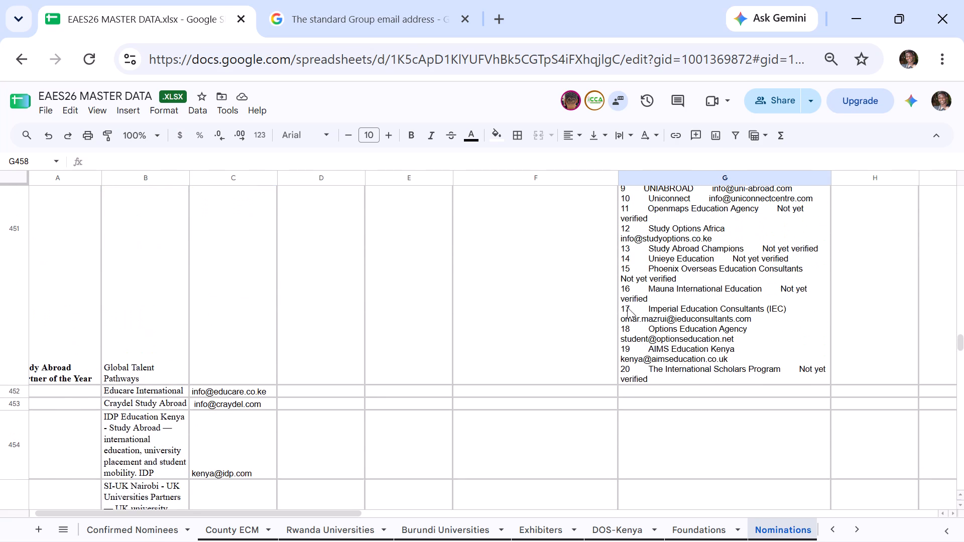
scroll(627, 307, up, 2)
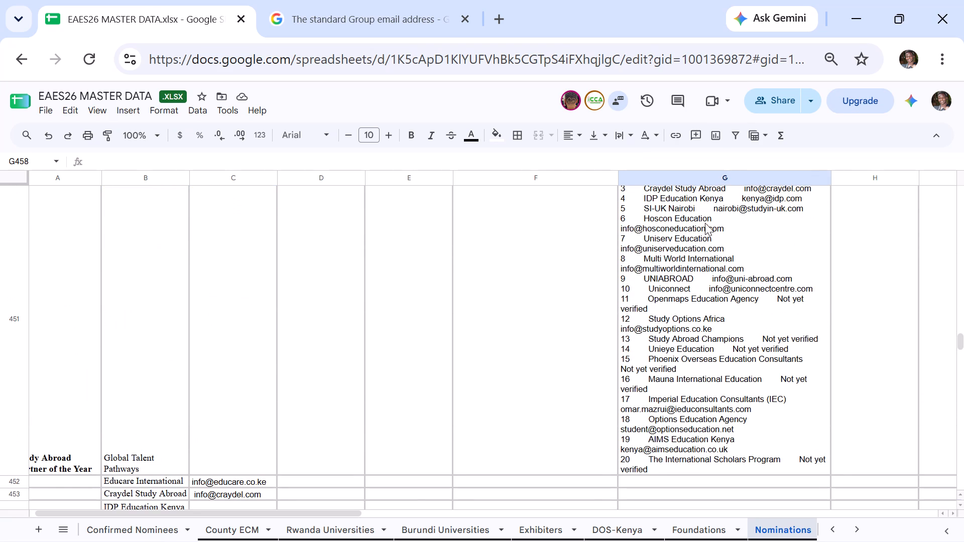
click(728, 224)
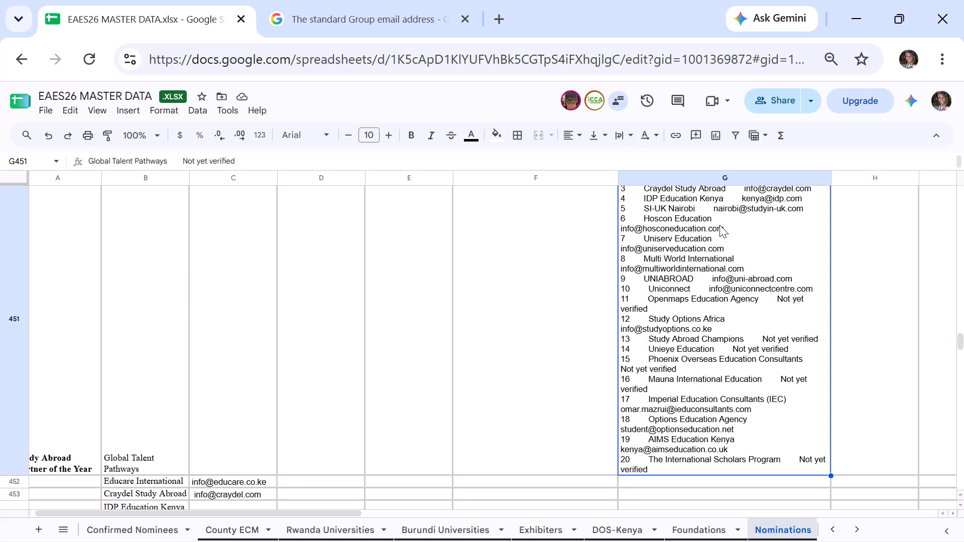
double_click(719, 225)
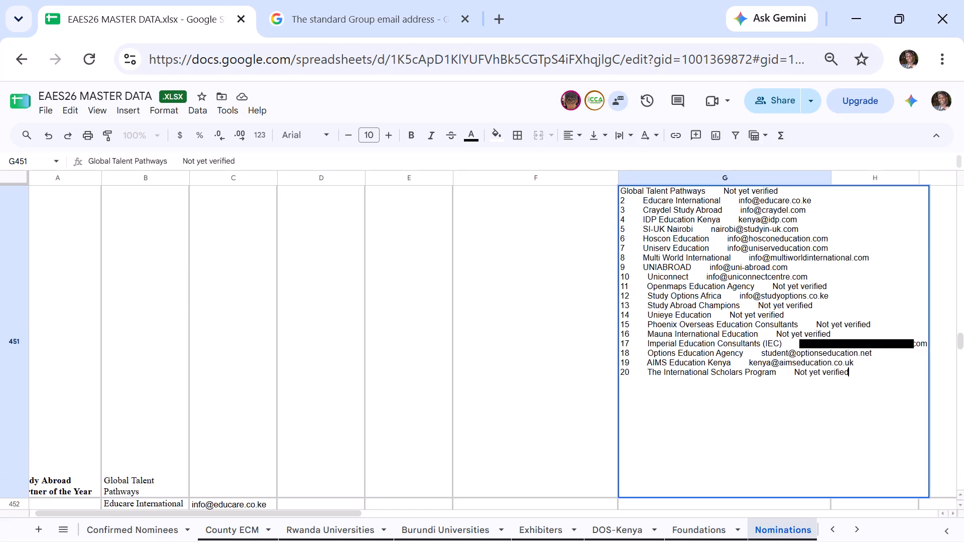
drag(828, 238, 724, 241)
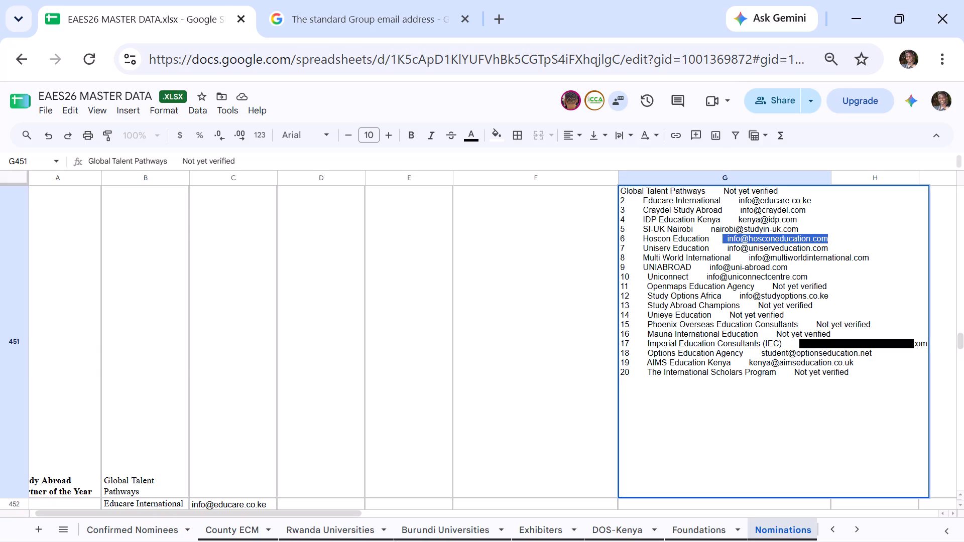
key(ctrl+c)
scroll(301, 383, down, 2)
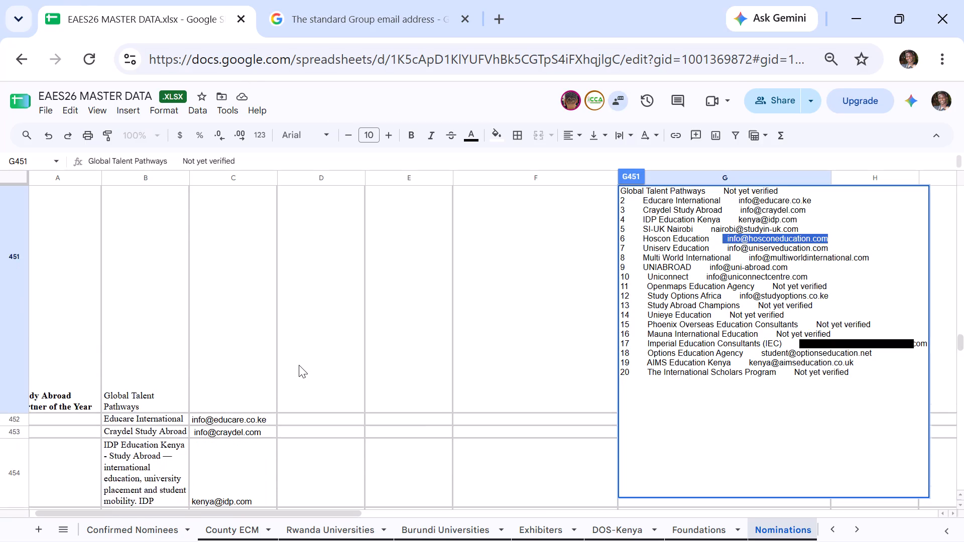
scroll(299, 365, down, 1)
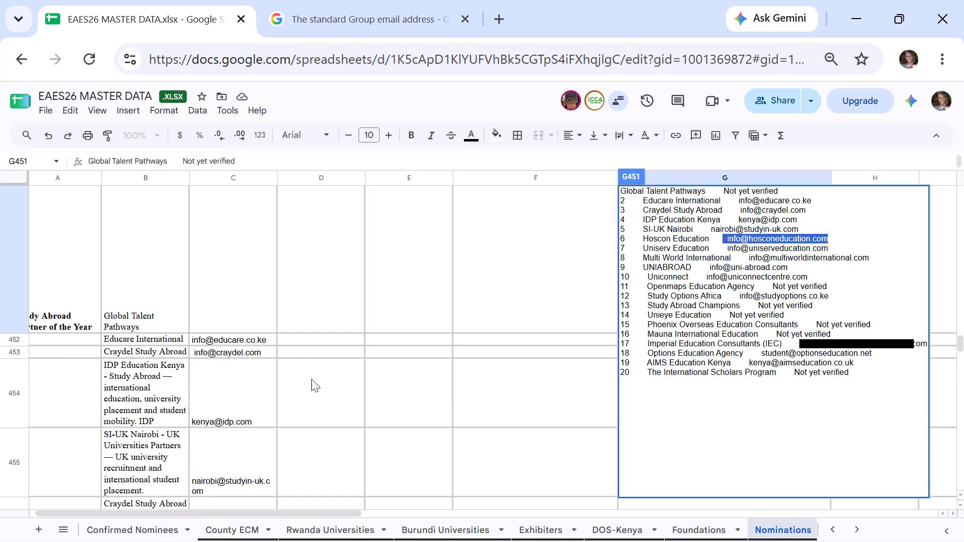
scroll(321, 370, down, 3)
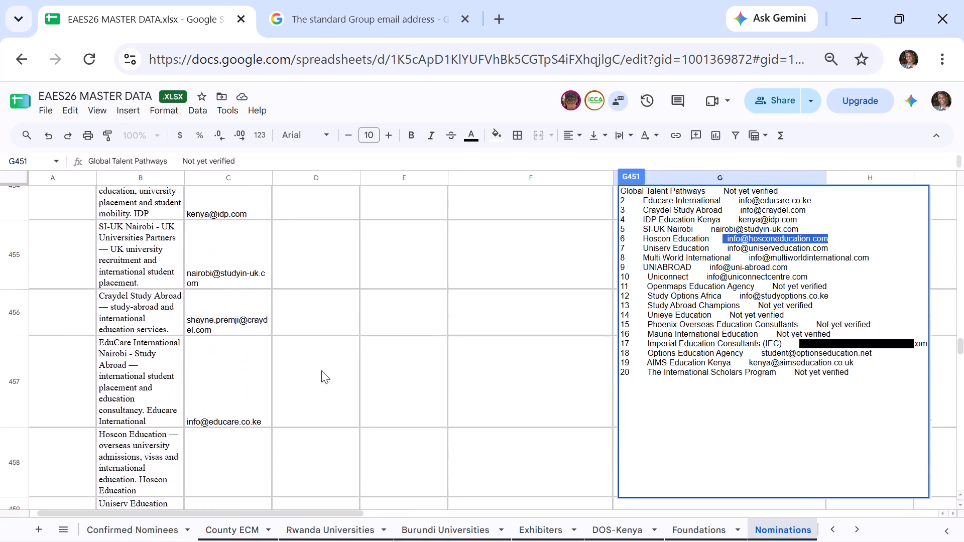
scroll(321, 370, down, 3)
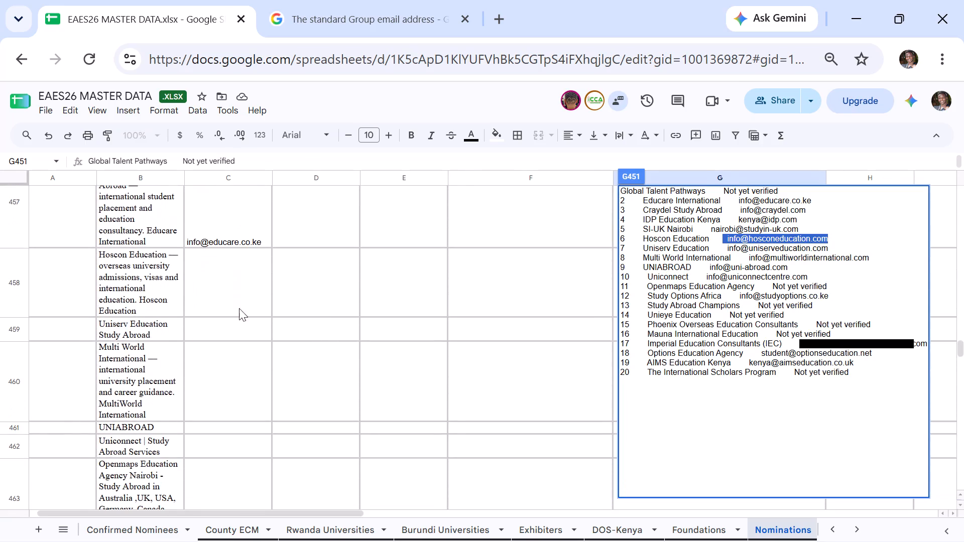
double_click(208, 281)
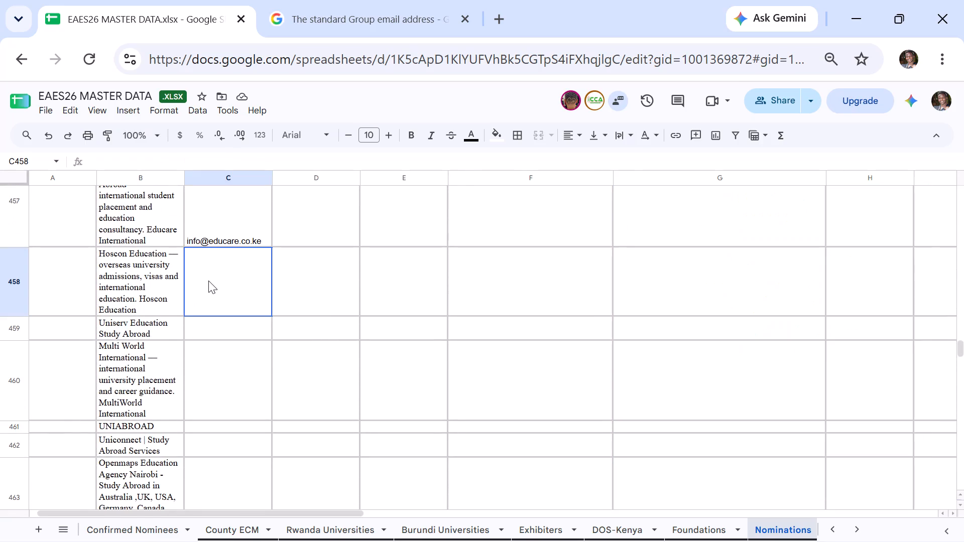
key(ctrl+v)
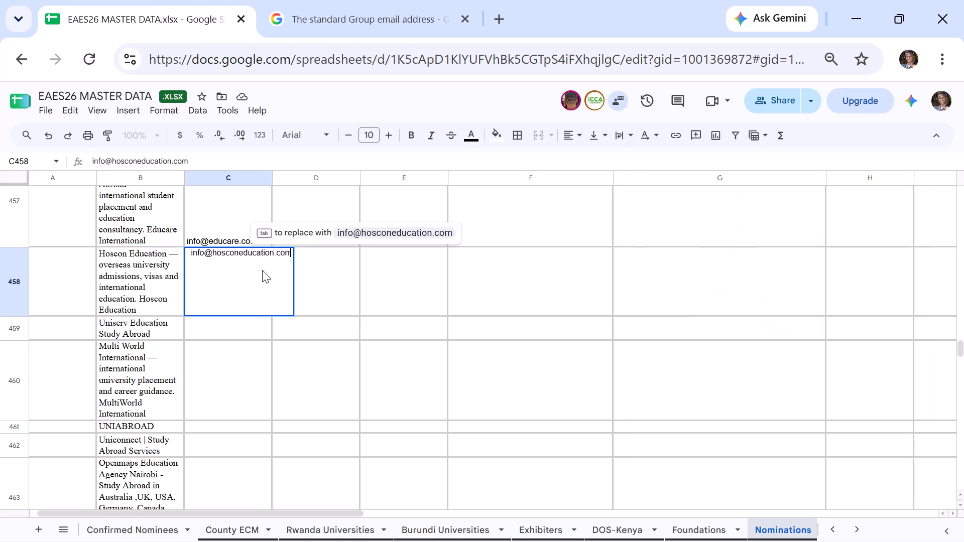
Open the agency list in G451 to copy the email address for Uniserv Education in row 459.
double_click(218, 332)
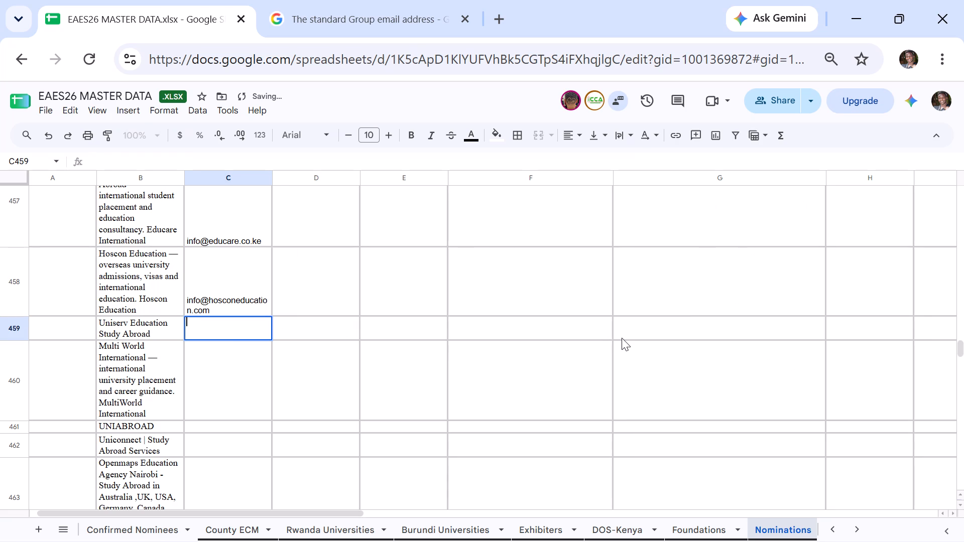
scroll(678, 455, up, 1)
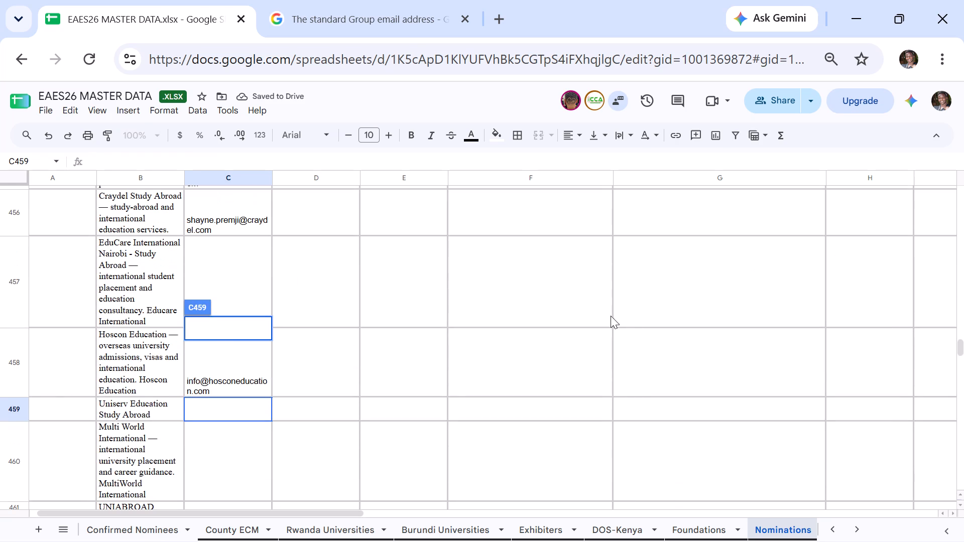
click(610, 311)
scroll(610, 311, up, 1)
scroll(610, 311, down, 1)
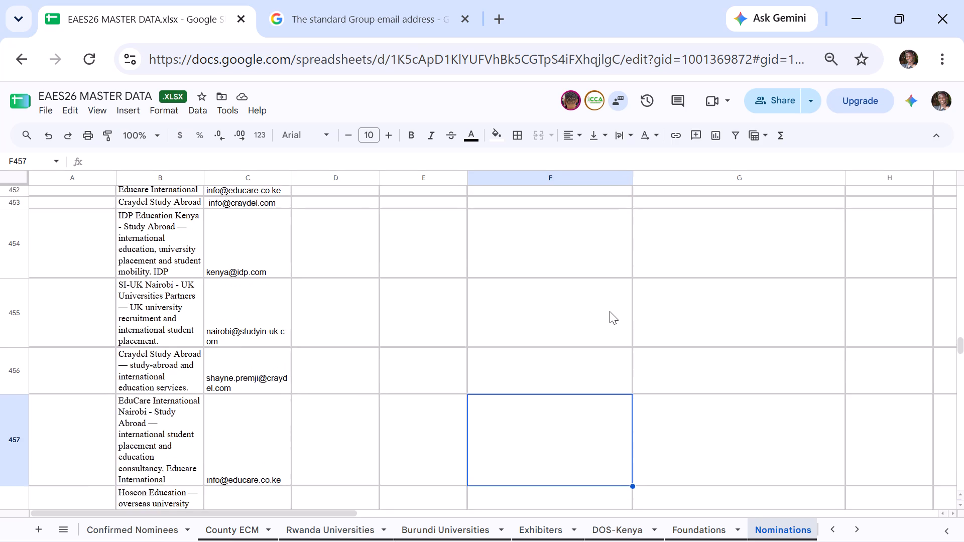
scroll(610, 311, down, 1)
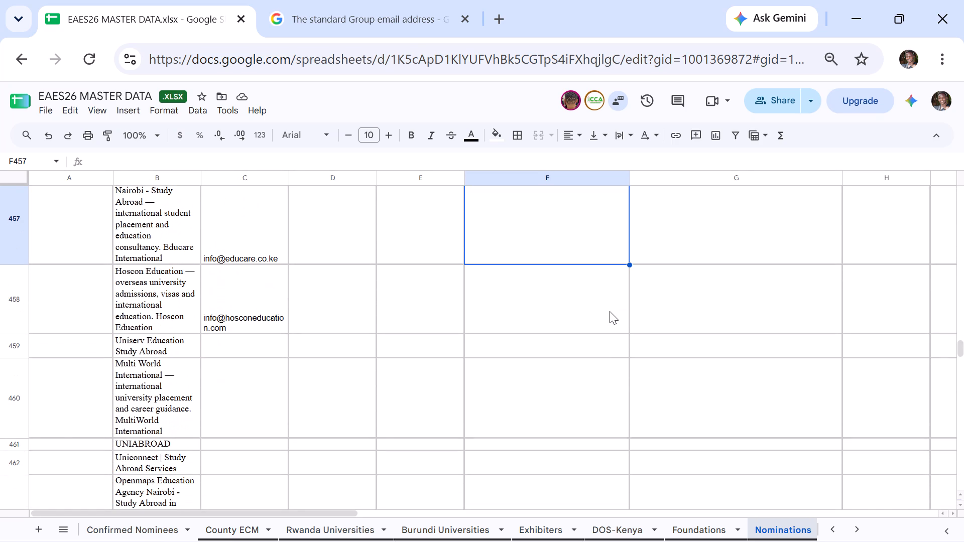
scroll(610, 311, up, 4)
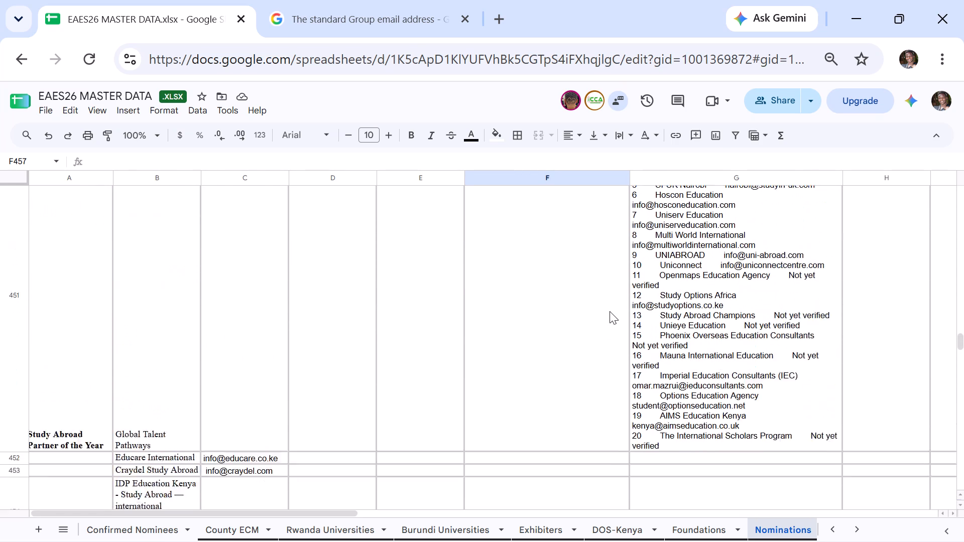
scroll(610, 311, up, 2)
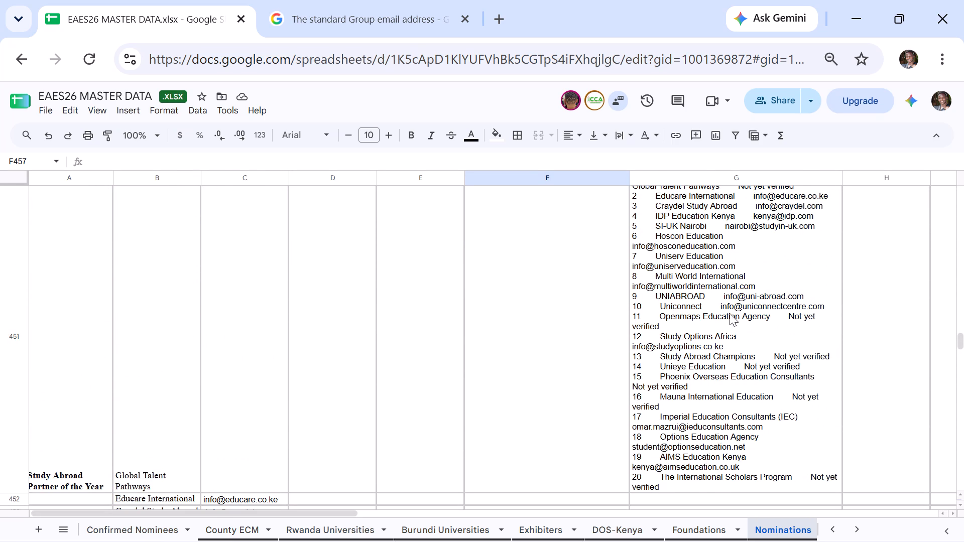
double_click(729, 264)
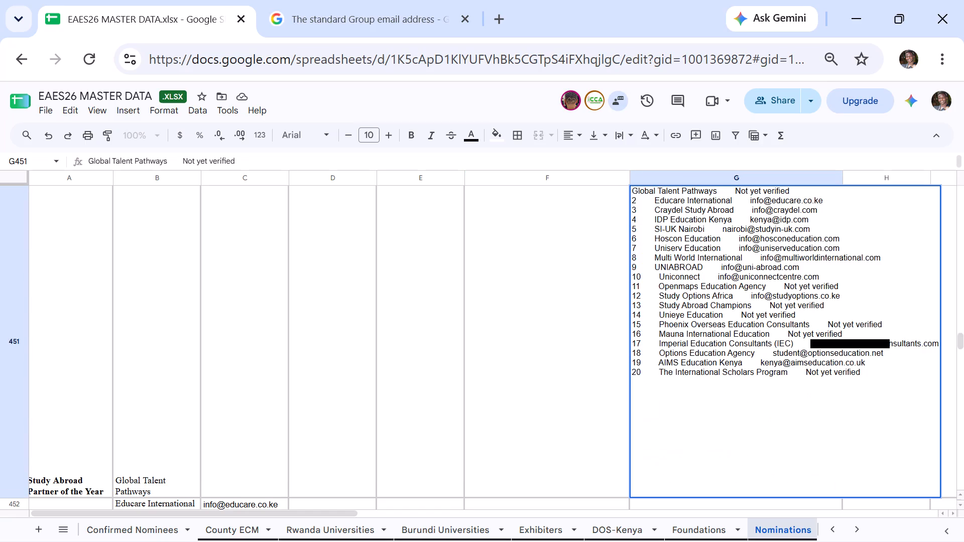
click(839, 245)
drag(839, 245, 739, 249)
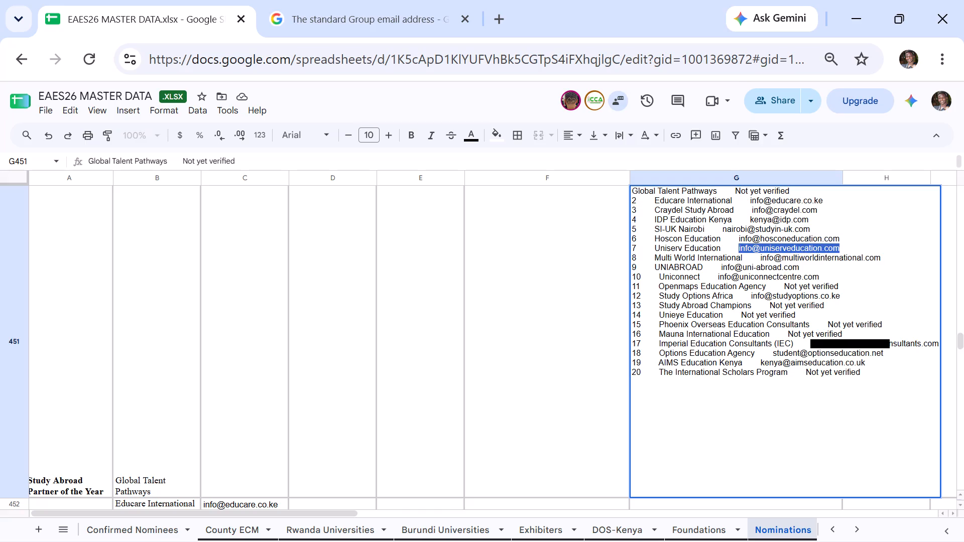
key(ctrl+c)
scroll(301, 392, down, 3)
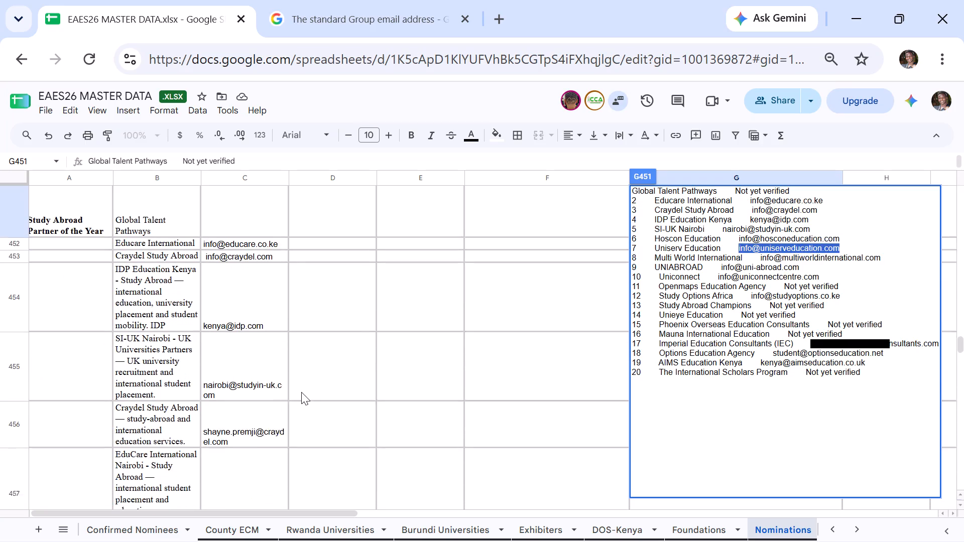
scroll(301, 392, down, 6)
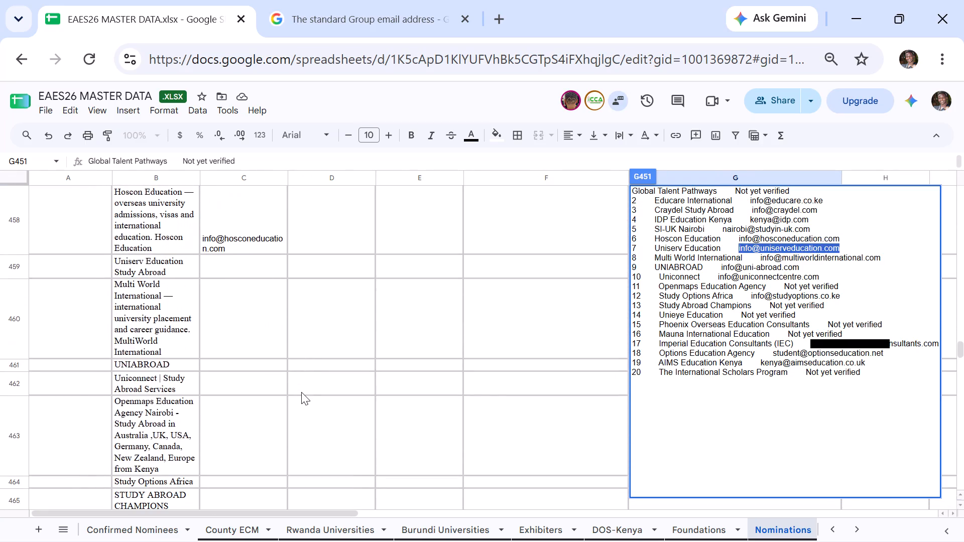
double_click(223, 272)
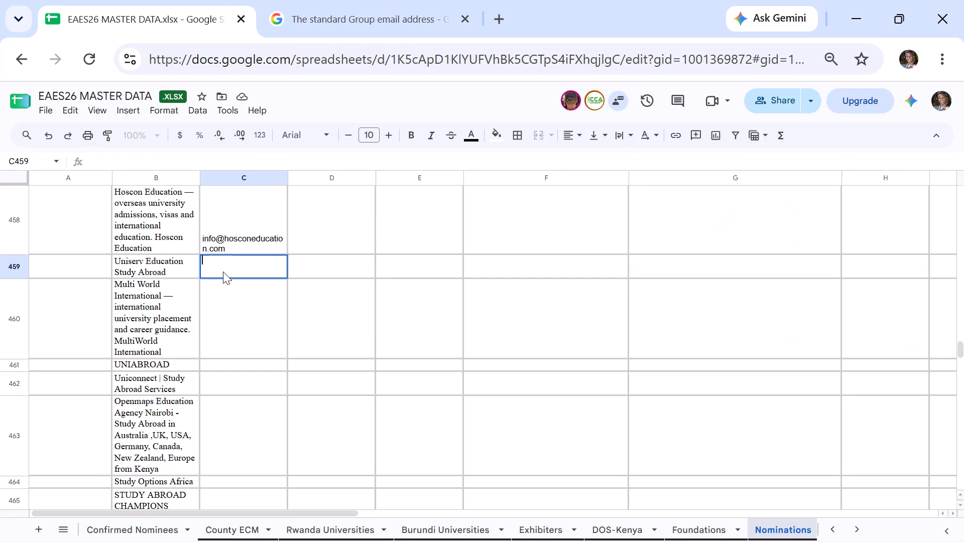
key(ctrl+v)
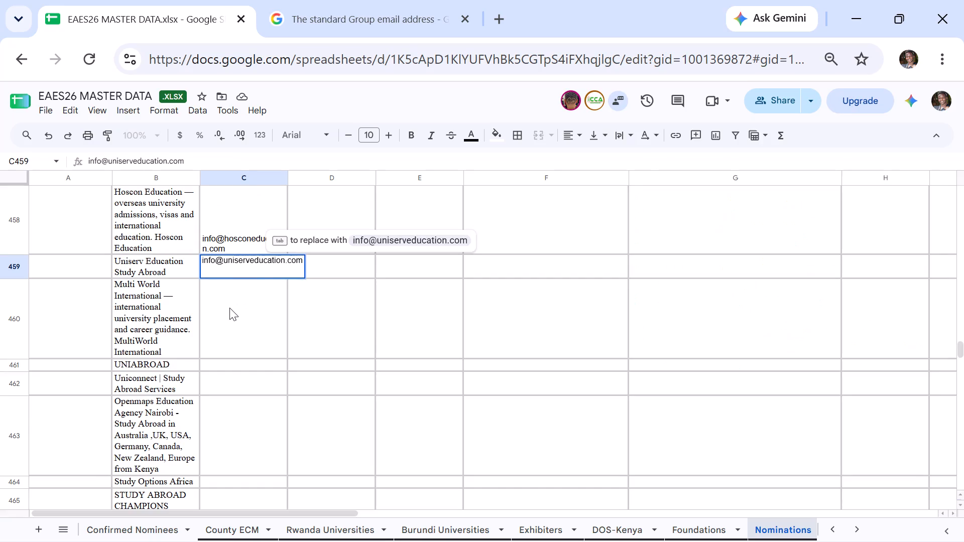
click(391, 317)
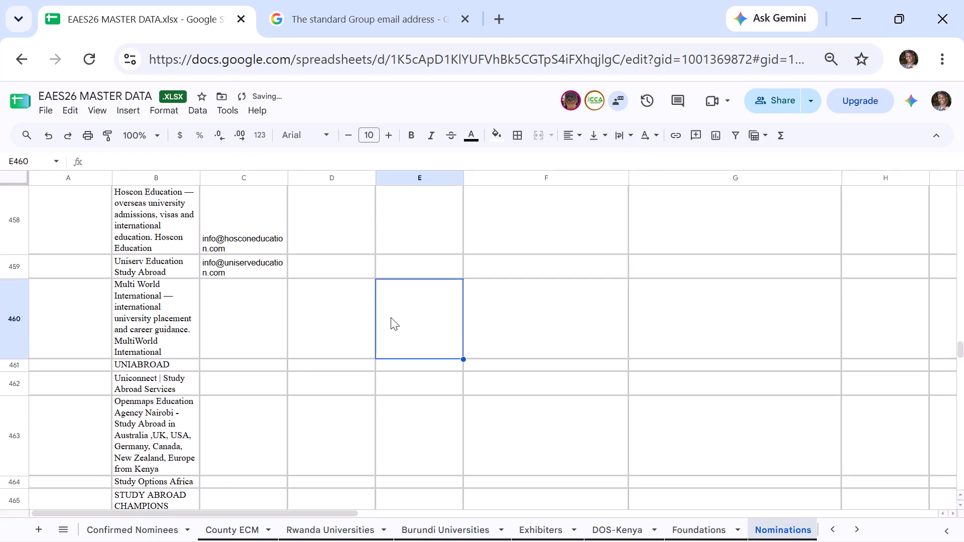
Open the agency contact list in G451 again to get the email for Multi World International in row 460.
scroll(513, 207, up, 4)
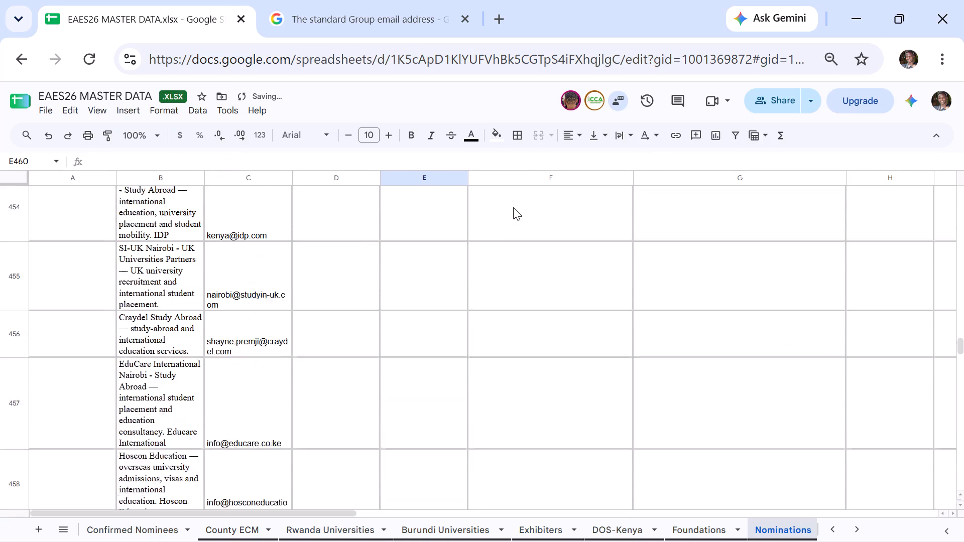
scroll(513, 207, up, 5)
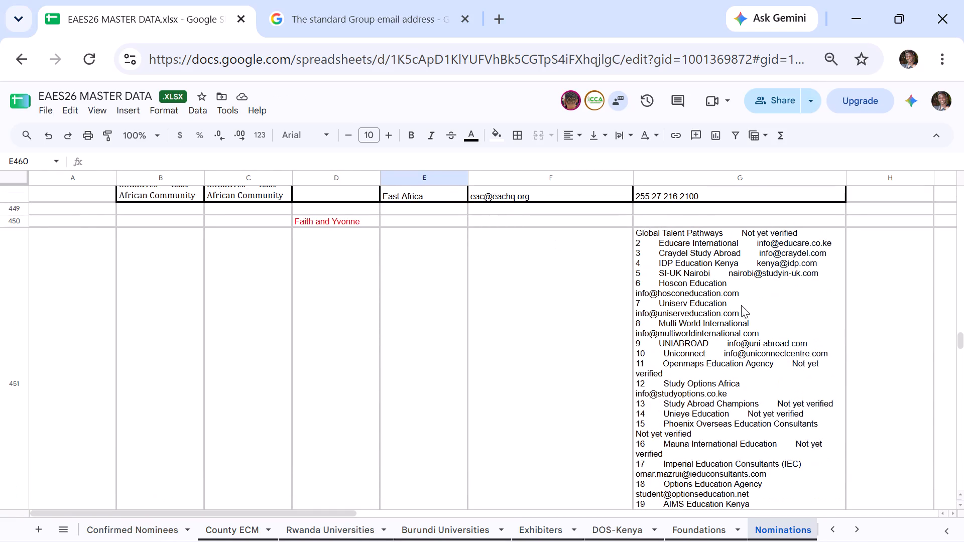
double_click(716, 331)
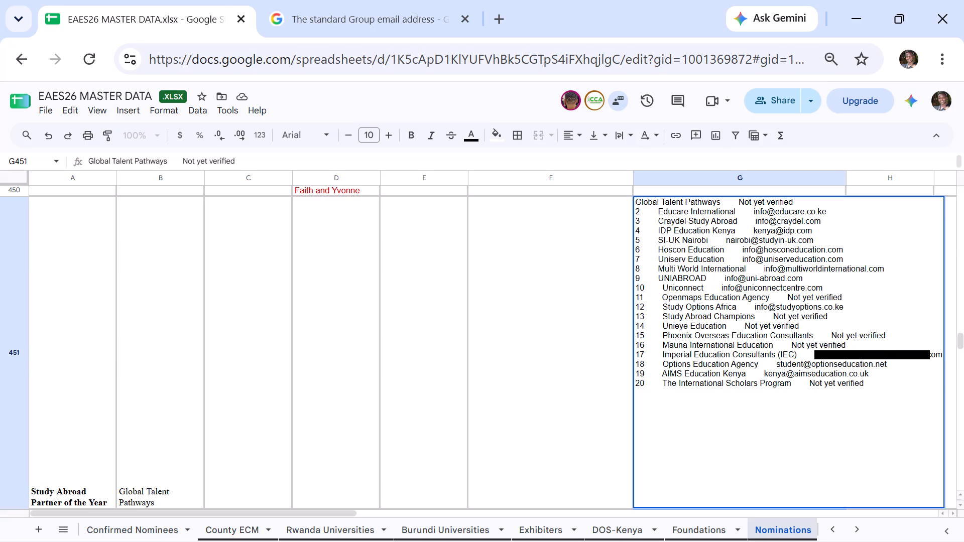
drag(884, 269, 813, 272)
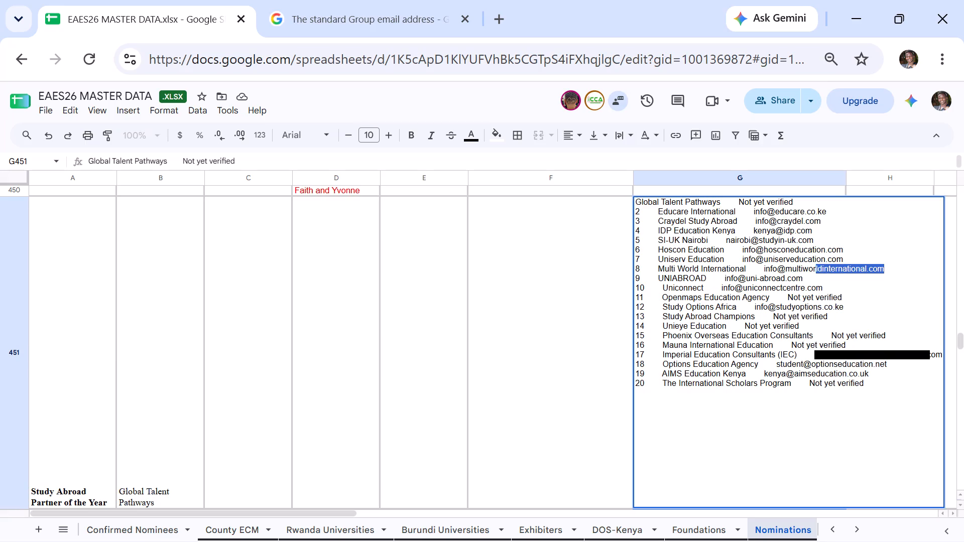
drag(813, 272, 761, 272)
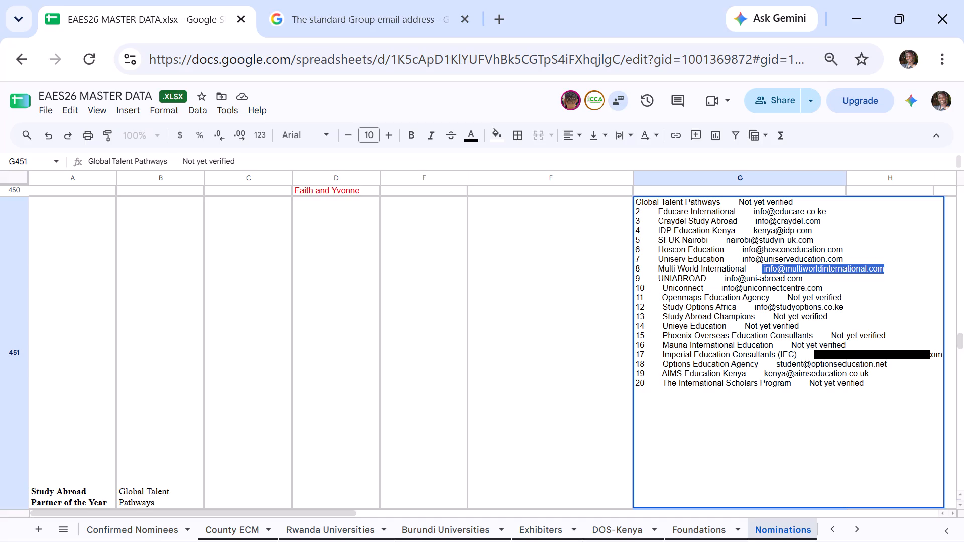
key(ctrl+c)
scroll(297, 437, down, 4)
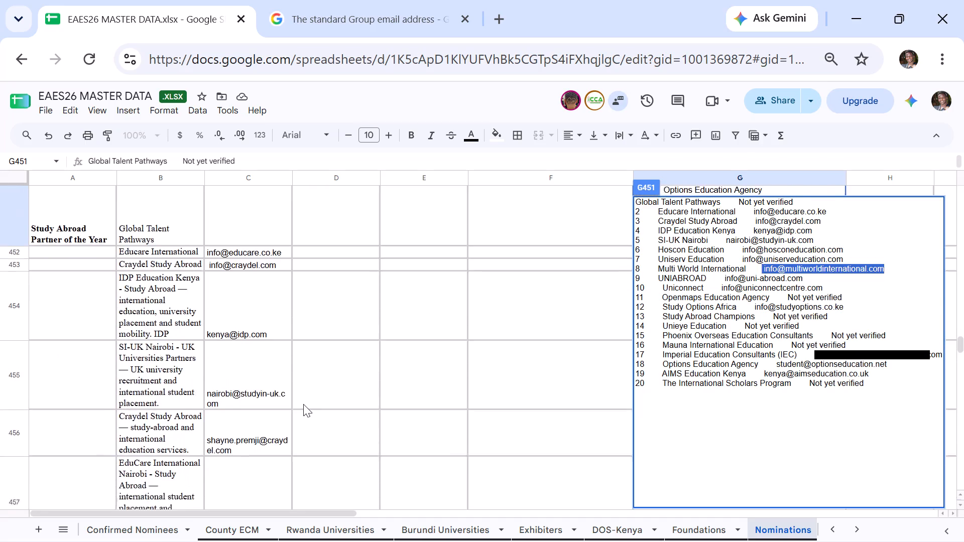
scroll(303, 404, down, 4)
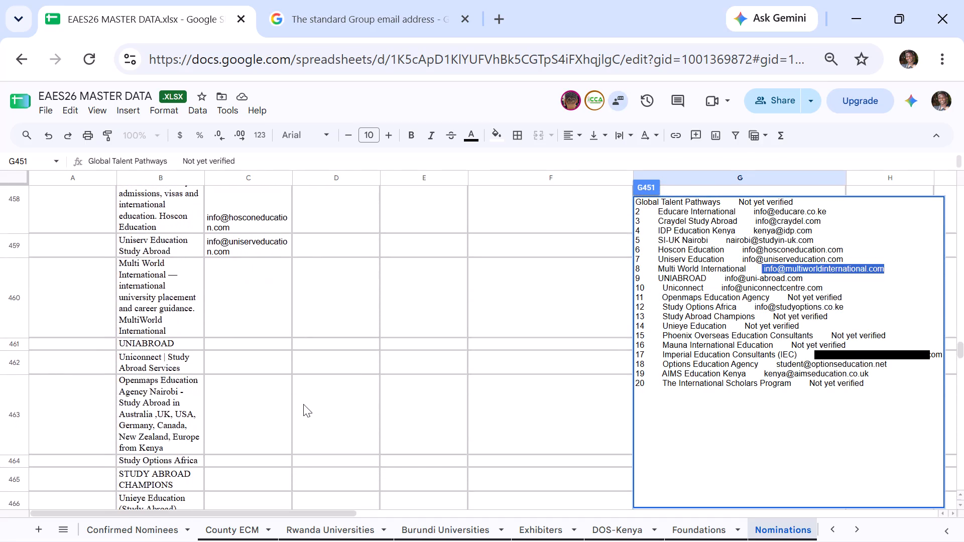
scroll(303, 404, down, 1)
double_click(233, 270)
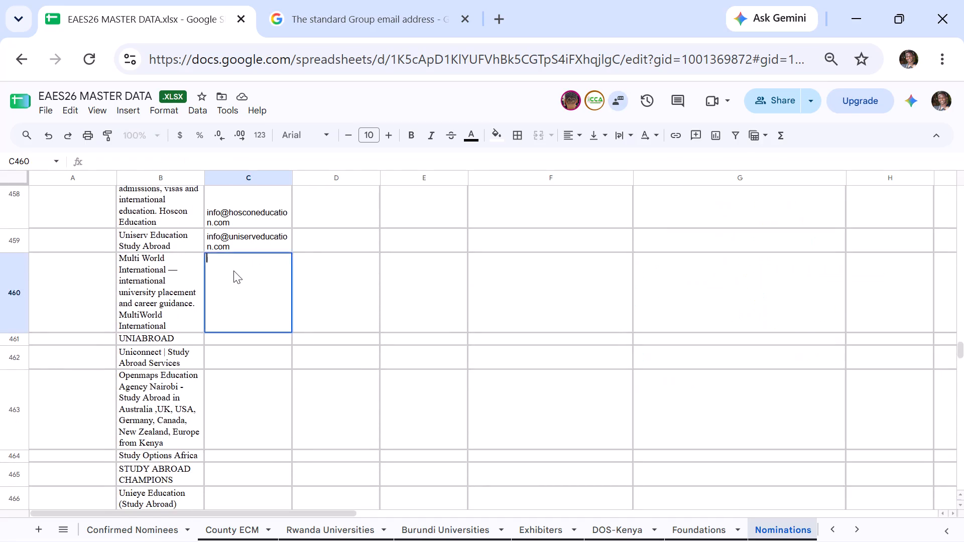
key(ctrl+v)
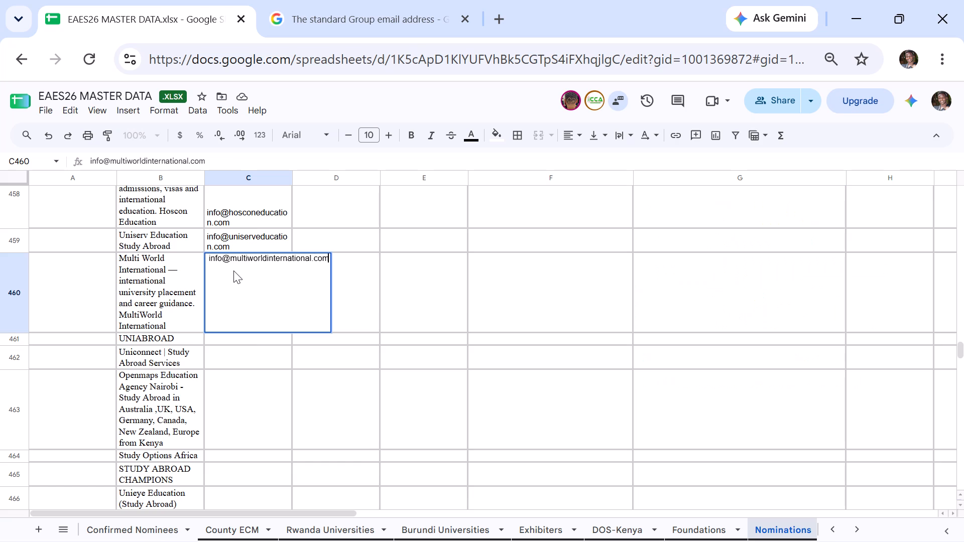
click(287, 347)
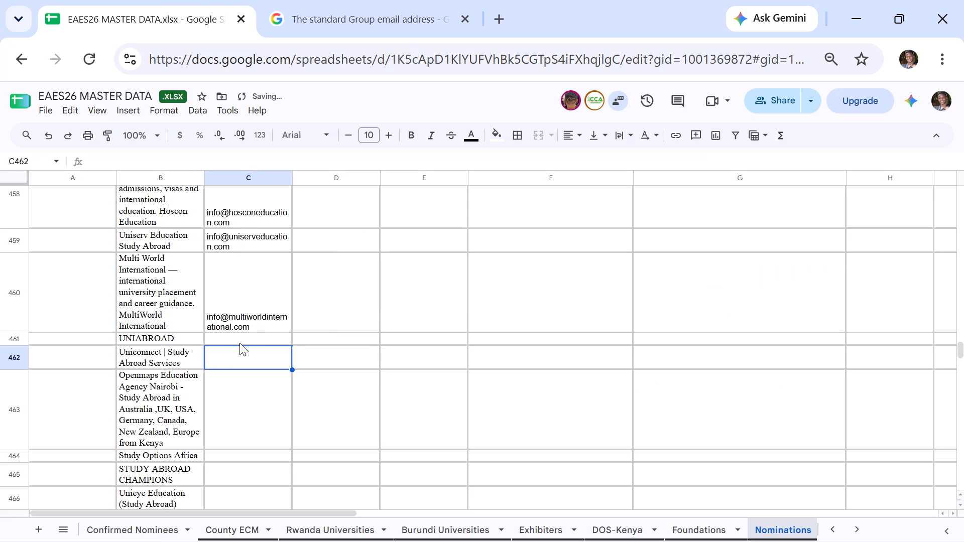
Copy UNIABROAD's email address from the agency list in G451 into cell C461.
double_click(236, 335)
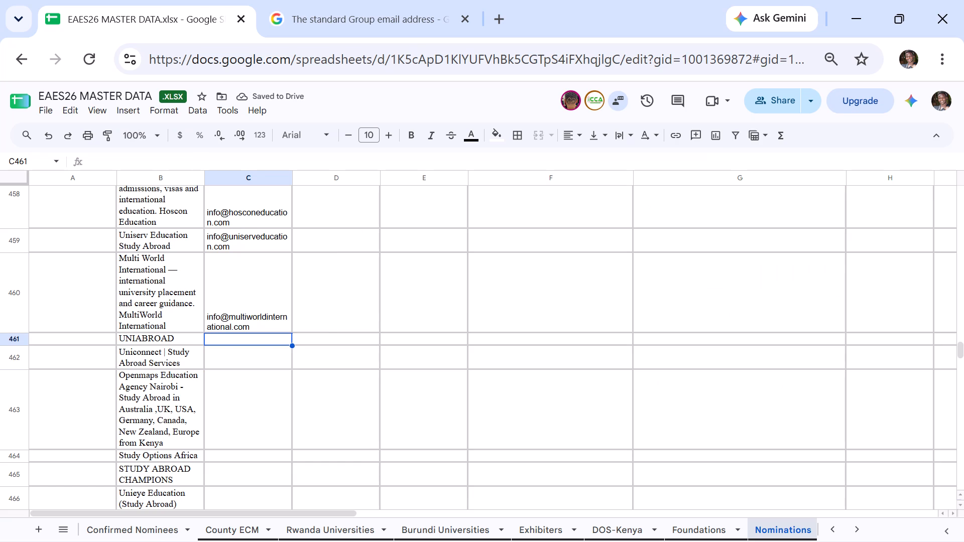
scroll(508, 349, up, 6)
scroll(508, 349, right, 1)
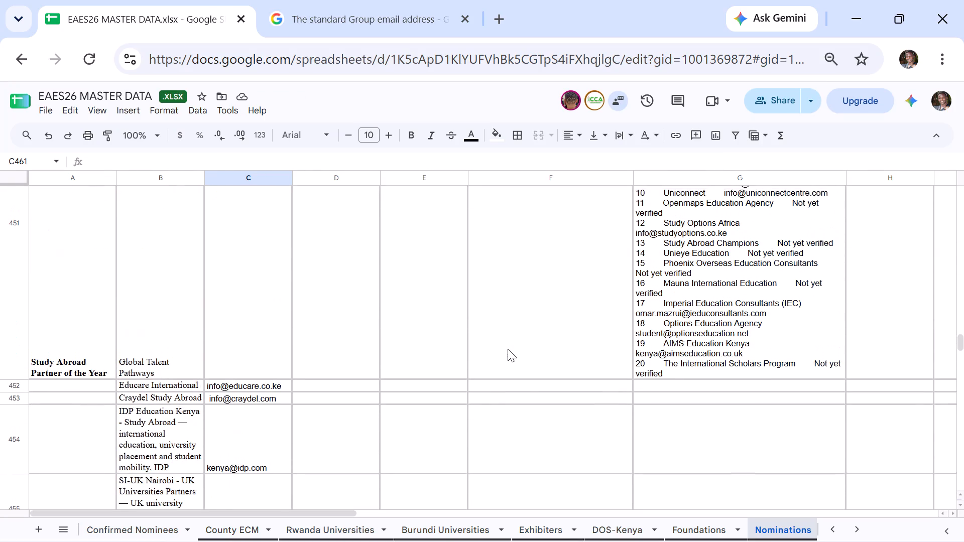
scroll(508, 349, right, 1)
scroll(508, 349, up, 1)
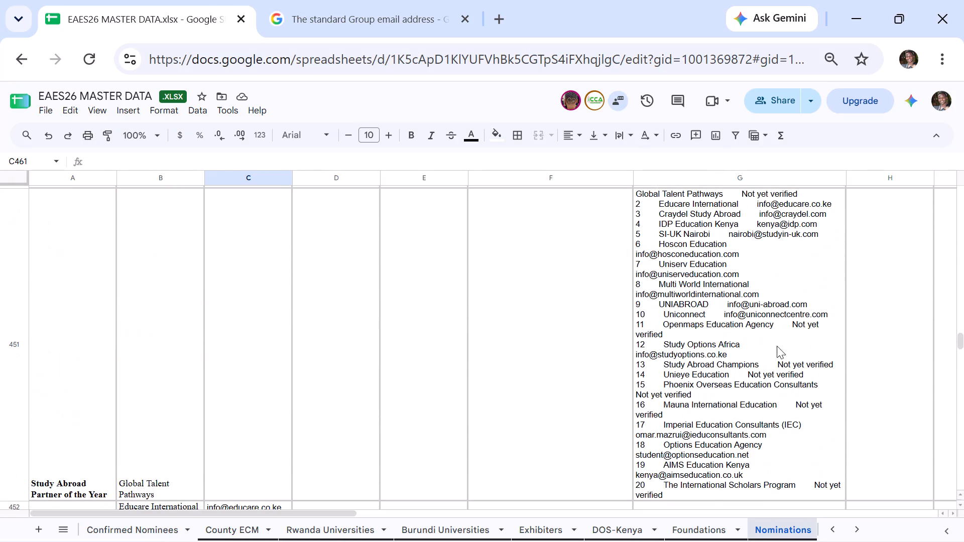
double_click(805, 301)
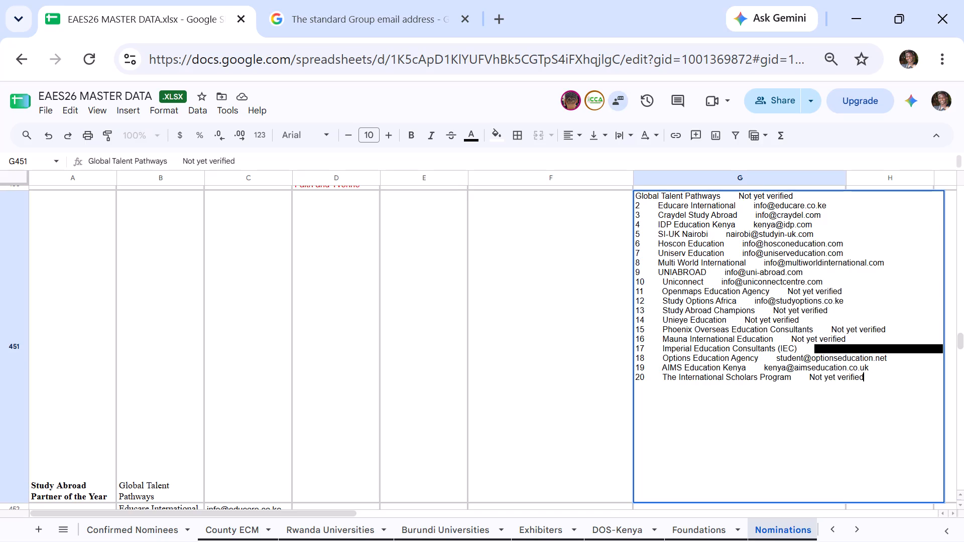
drag(803, 269, 724, 273)
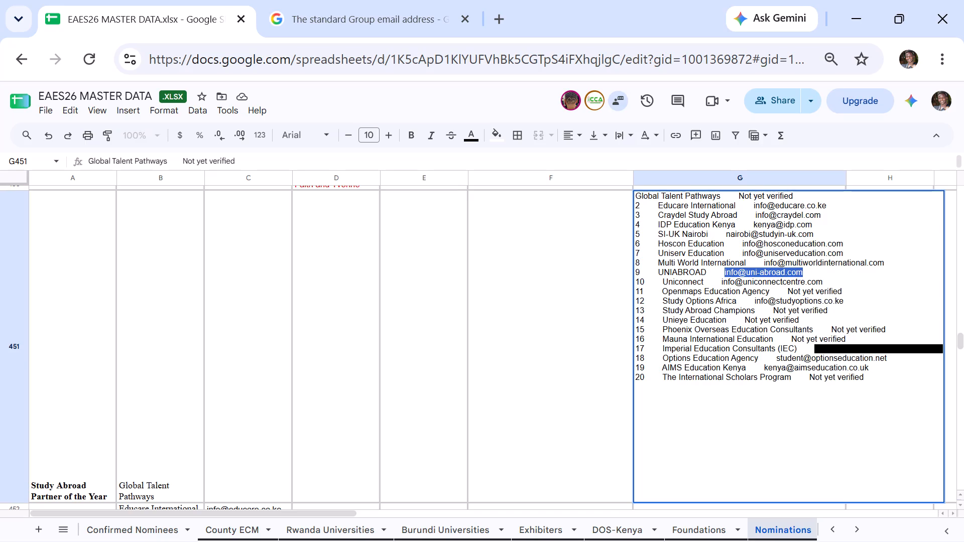
key(ctrl+c)
scroll(467, 402, down, 10)
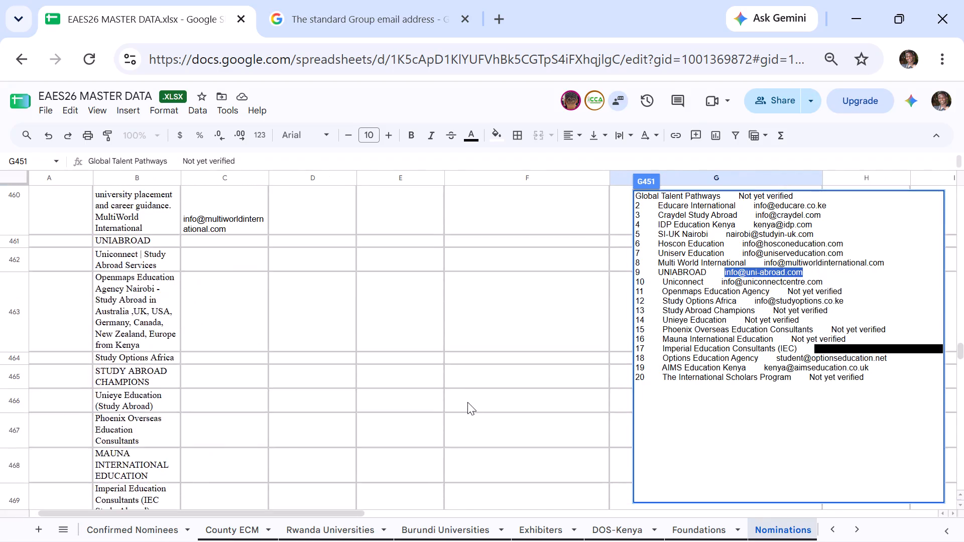
scroll(467, 402, down, 2)
scroll(477, 410, up, 4)
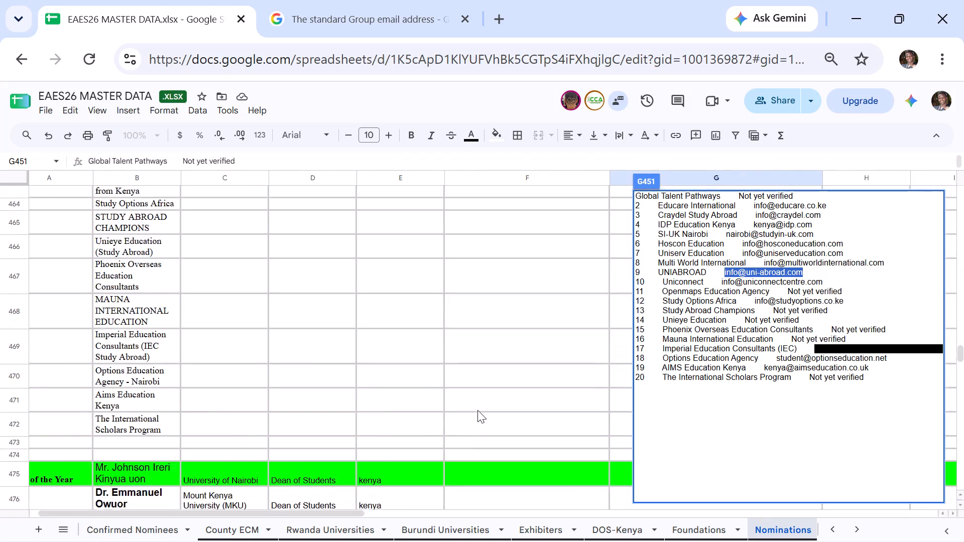
scroll(477, 410, up, 3)
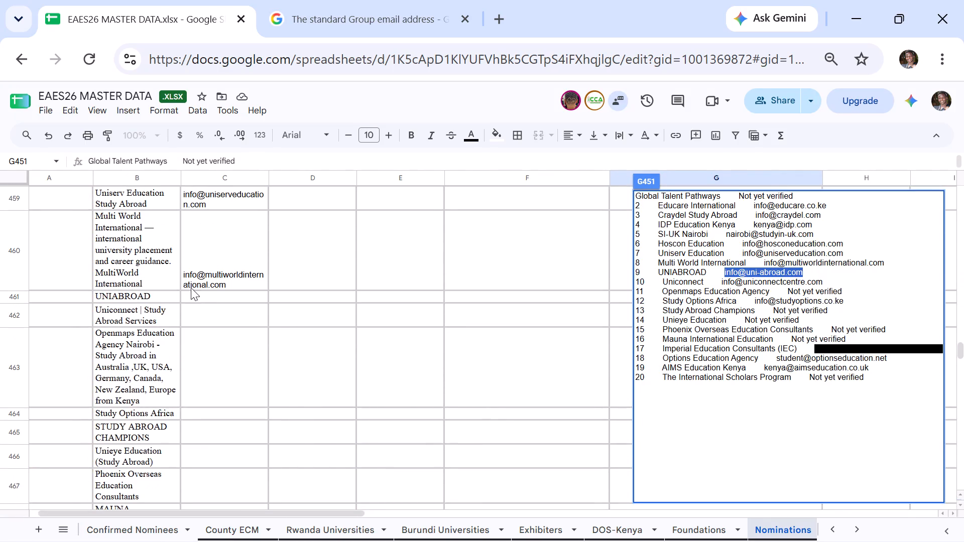
double_click(196, 292)
double_click(203, 295)
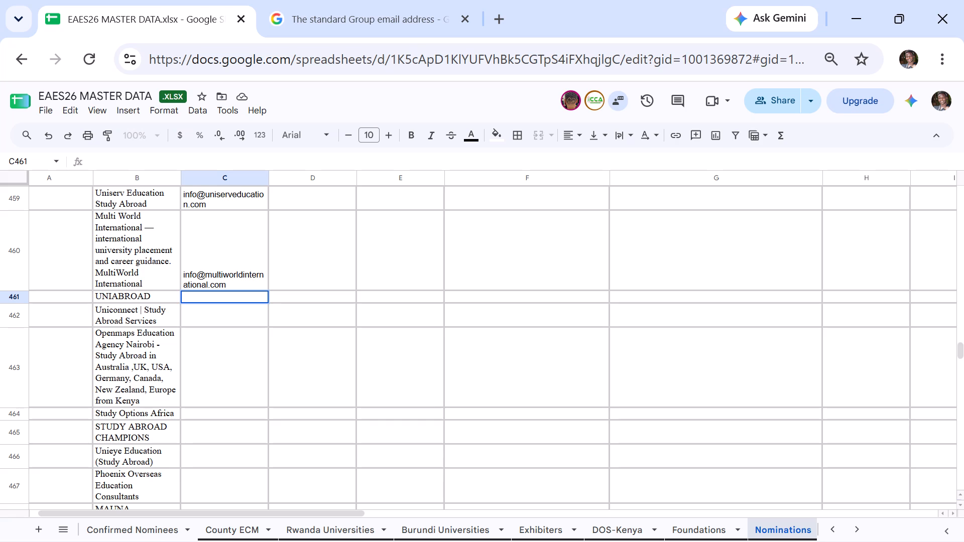
key(ctrl+v)
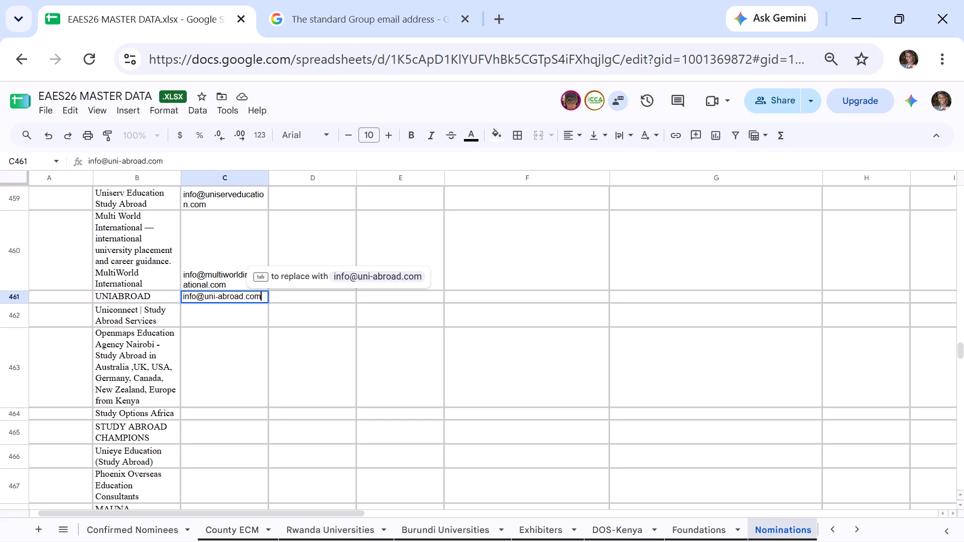
double_click(205, 311)
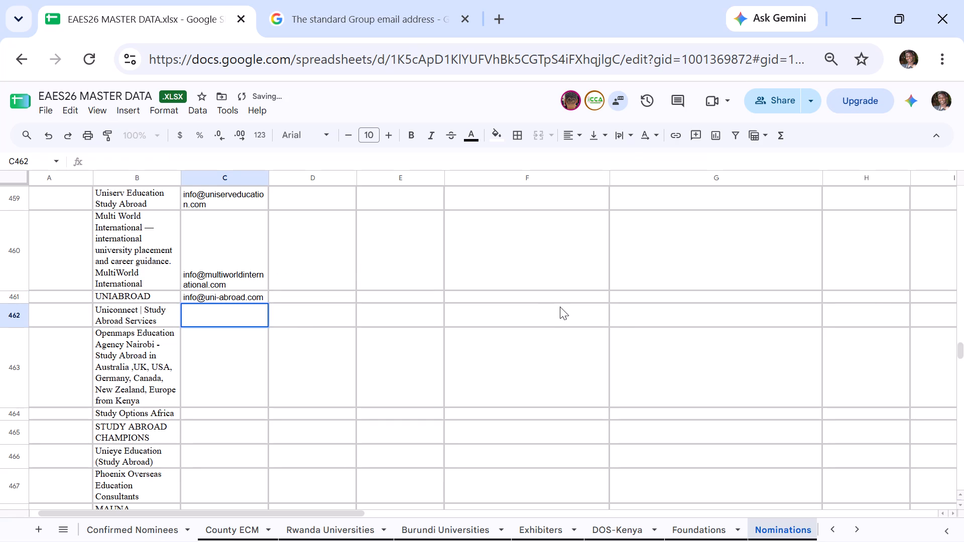
scroll(560, 307, up, 6)
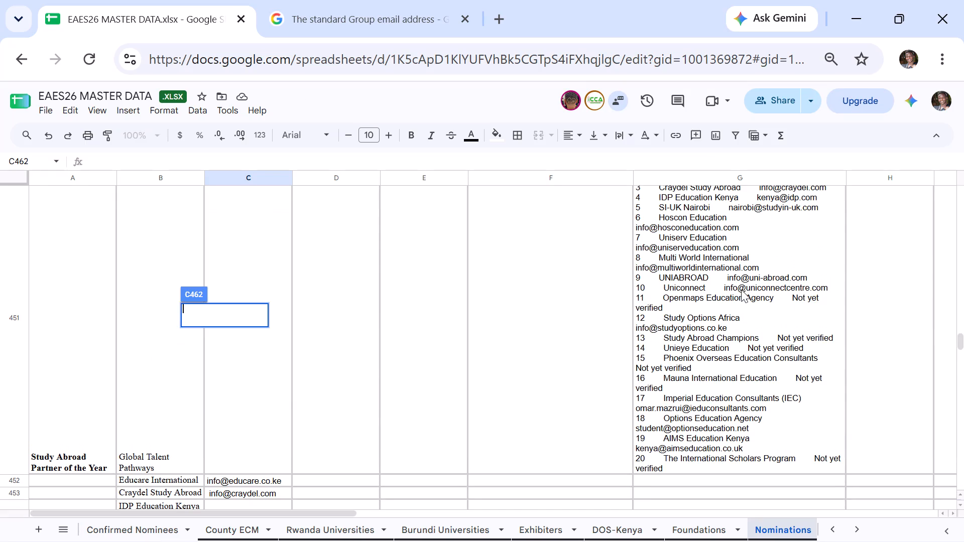
double_click(759, 286)
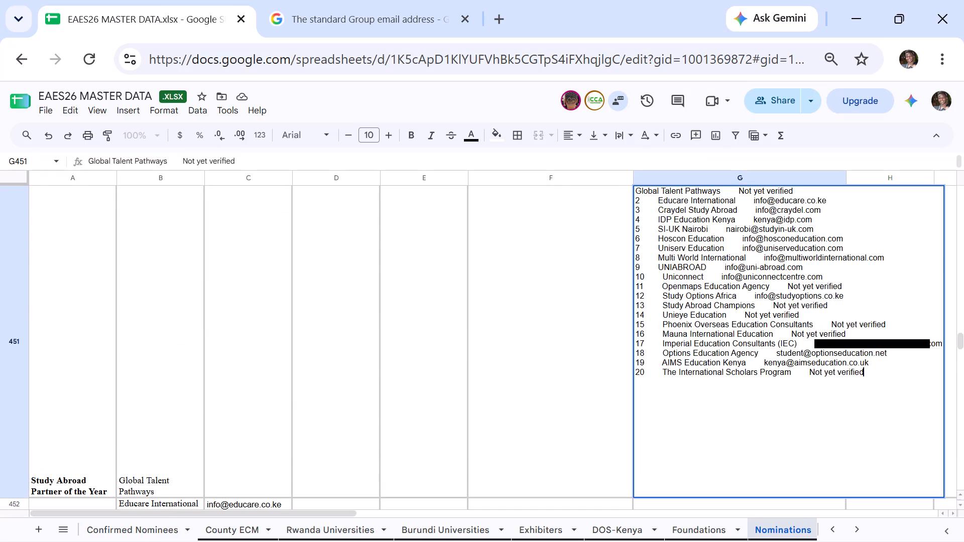
drag(822, 277, 701, 278)
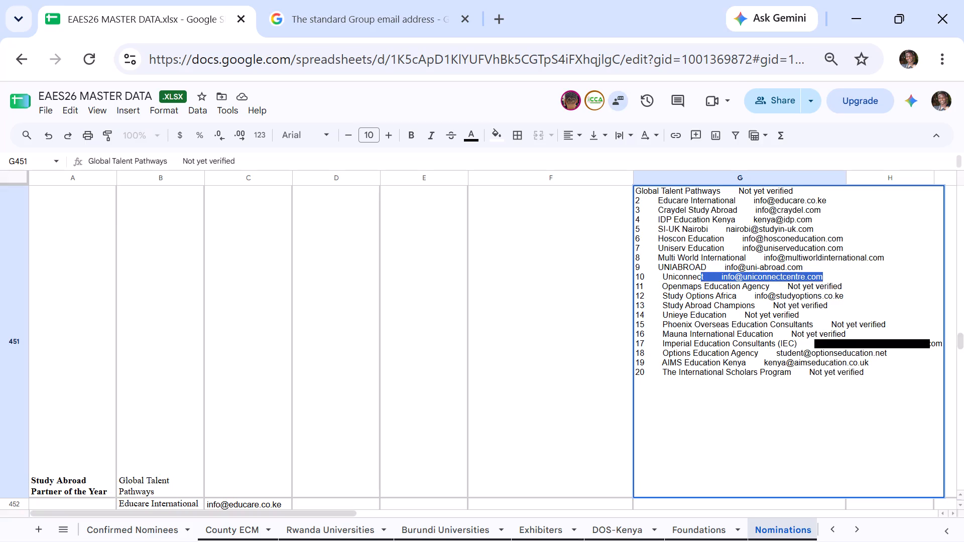
key(ctrl+c)
scroll(486, 443, down, 1)
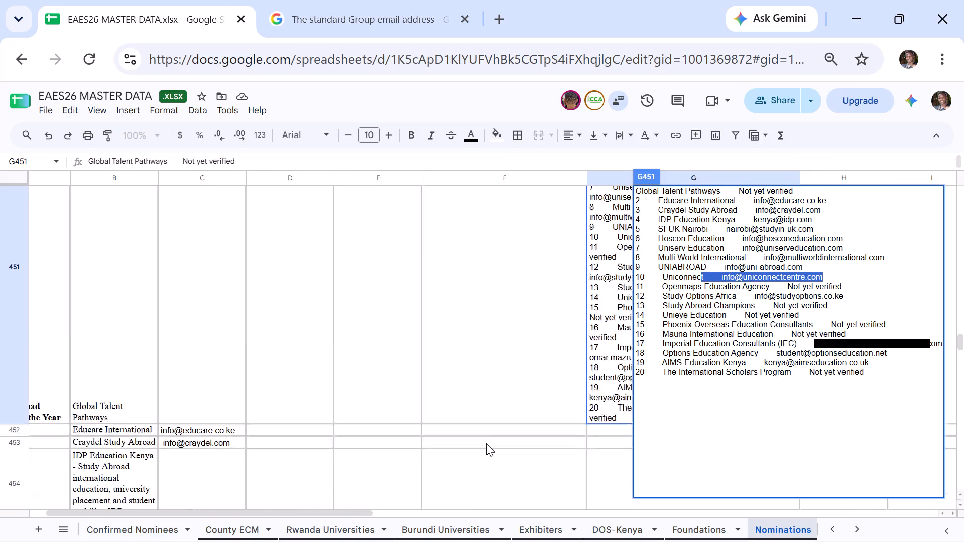
scroll(486, 443, down, 6)
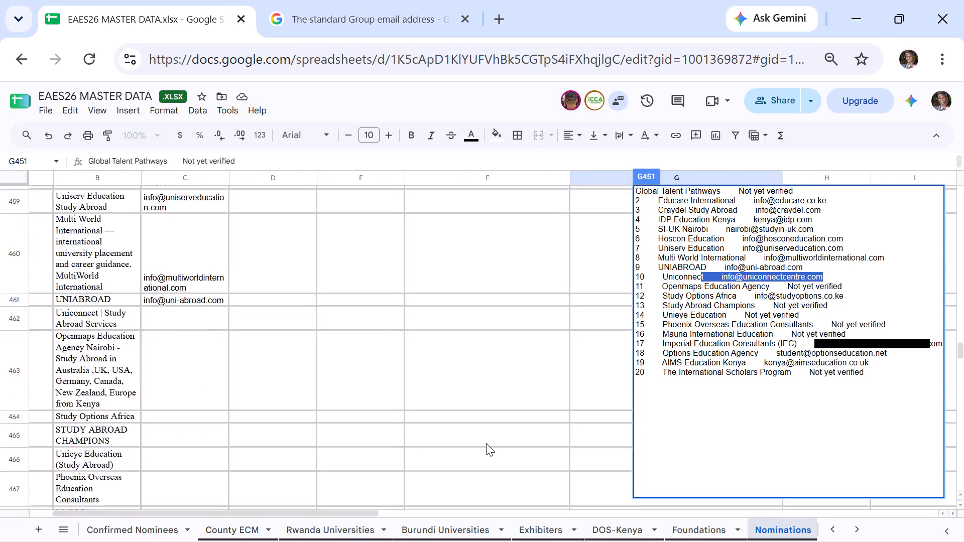
scroll(486, 443, down, 2)
scroll(486, 443, up, 1)
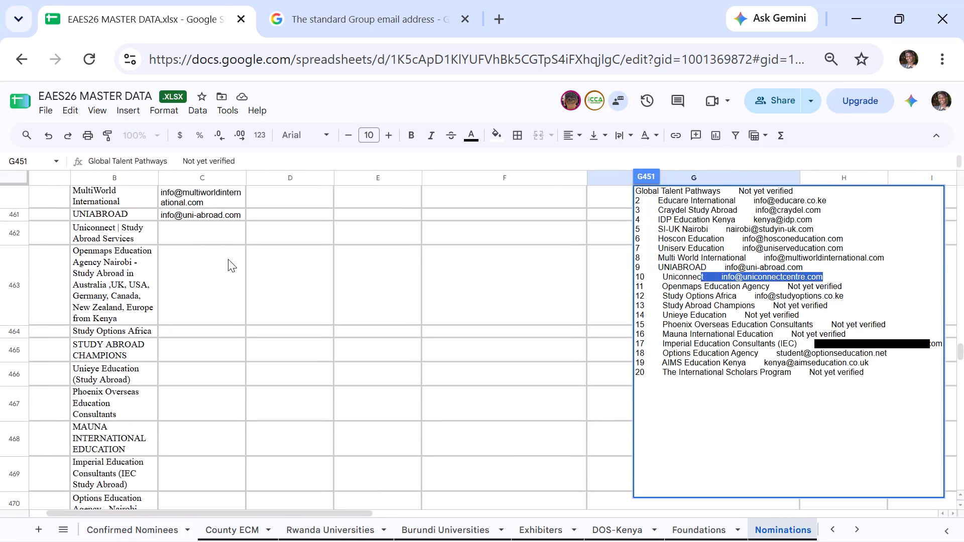
double_click(182, 230)
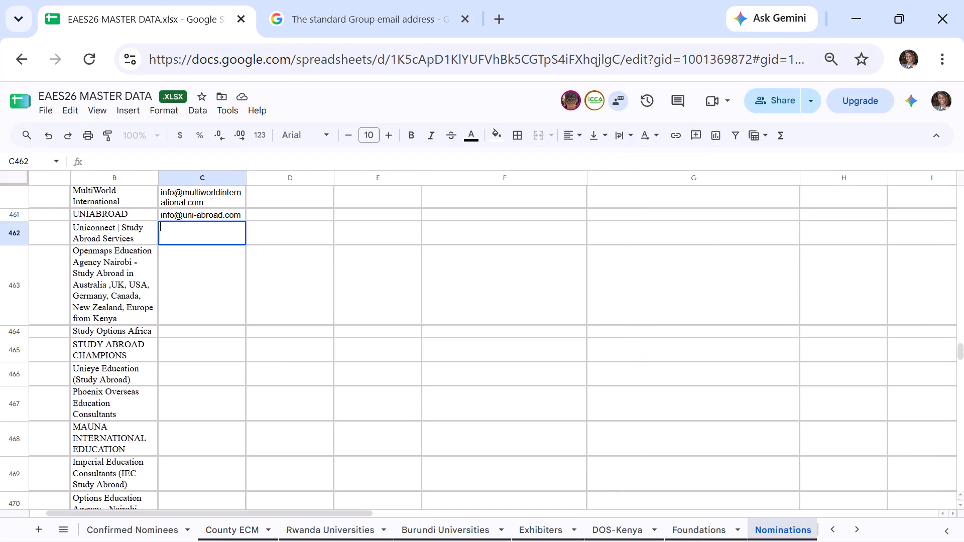
key(ctrl+v)
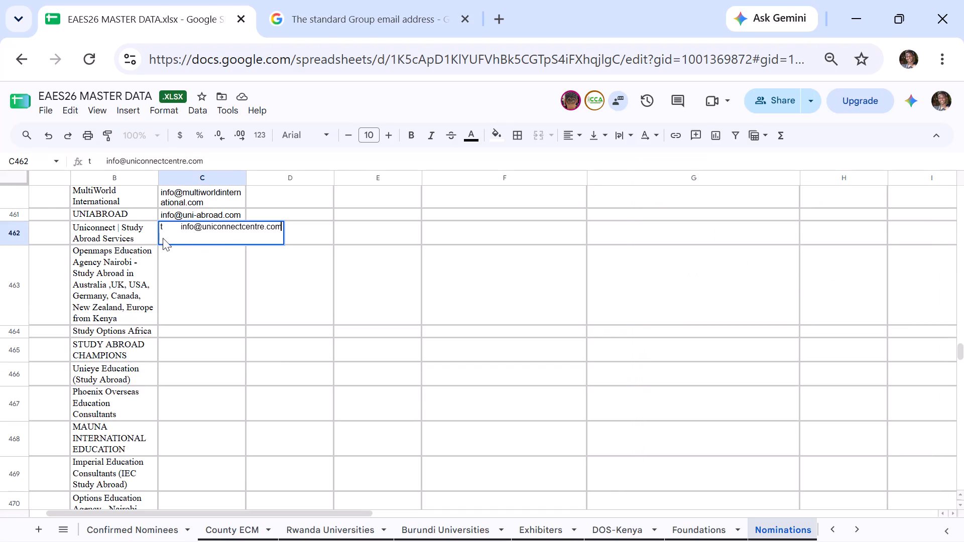
click(179, 225)
key(BackSpace)
key(BackSpace)
key(BackSpace)
key(BackSpace)
key(BackSpace)
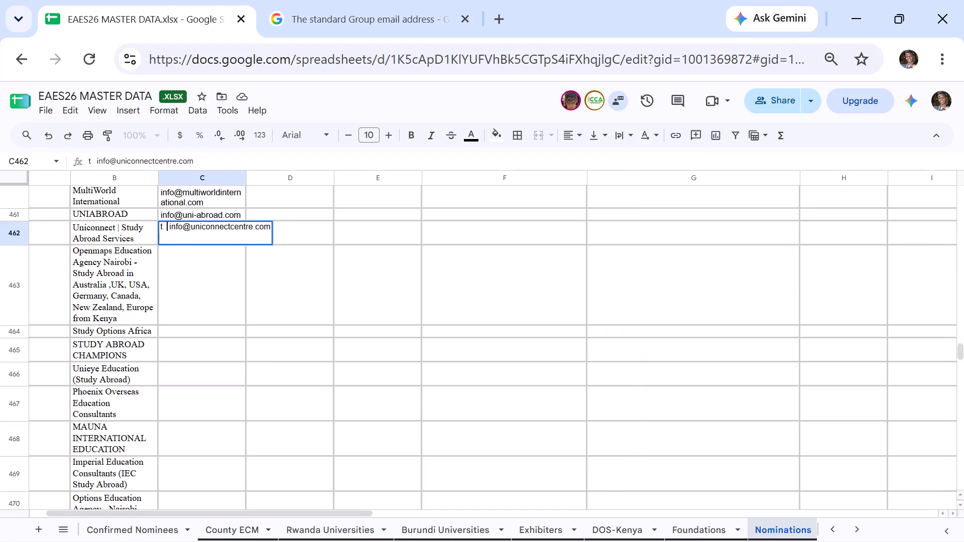
key(BackSpace)
key(BackSpace)
key(BackSpace)
key(BackSpace)
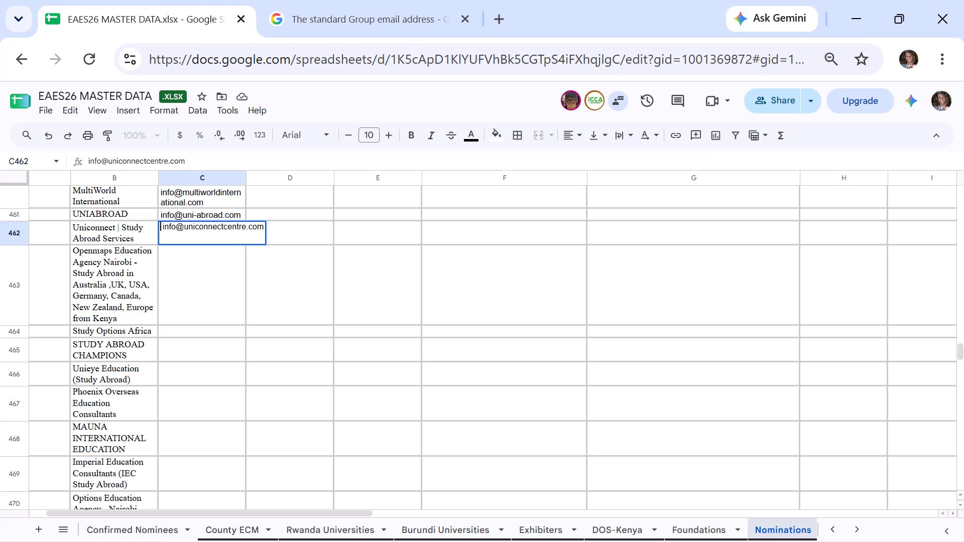
click(169, 288)
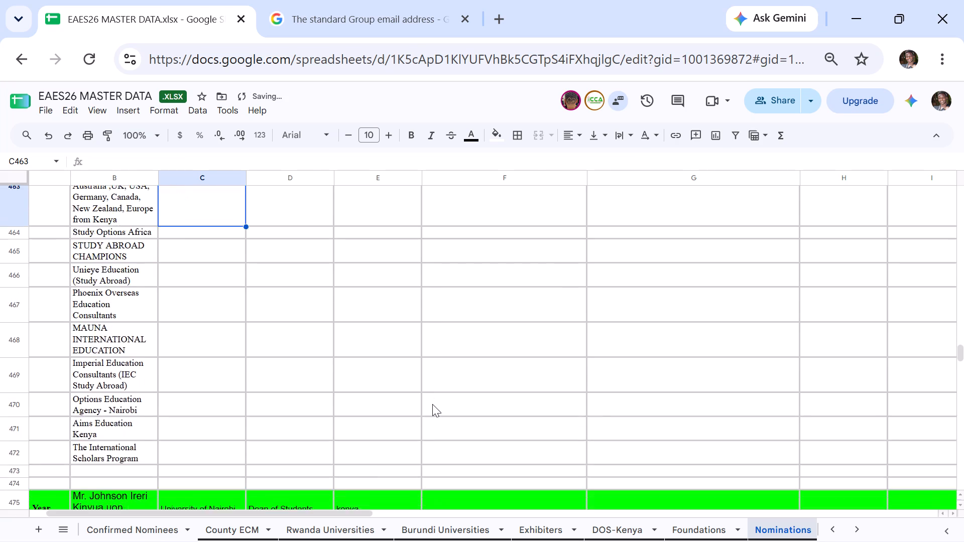
scroll(432, 404, up, 5)
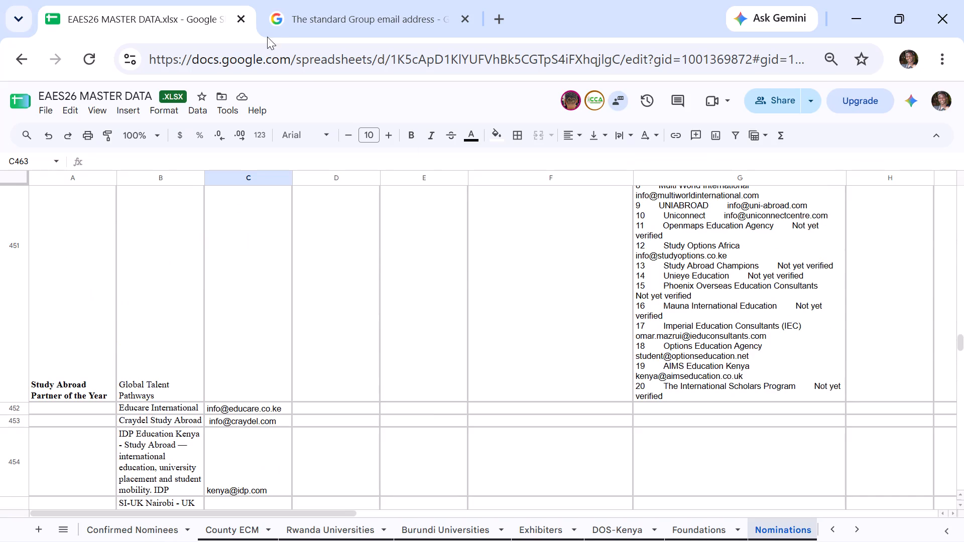
click(345, 14)
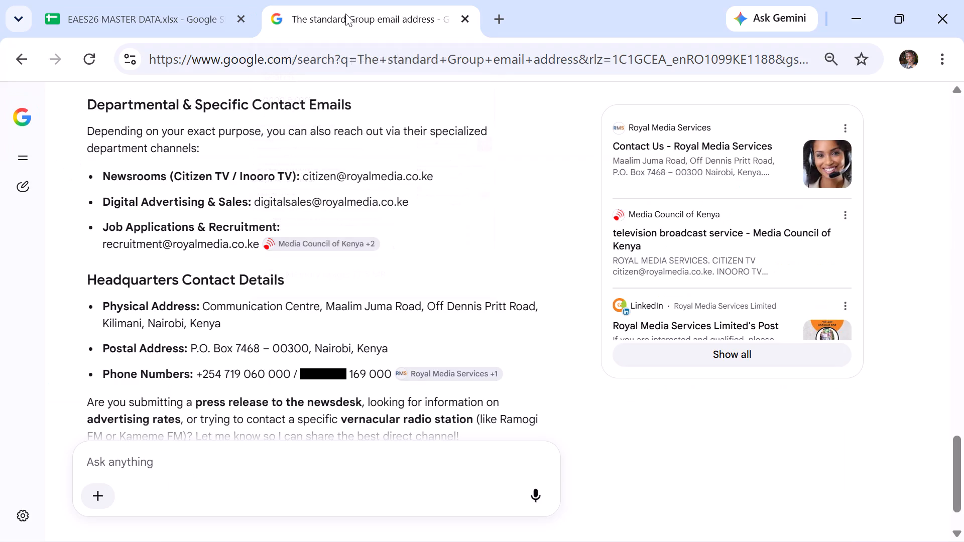
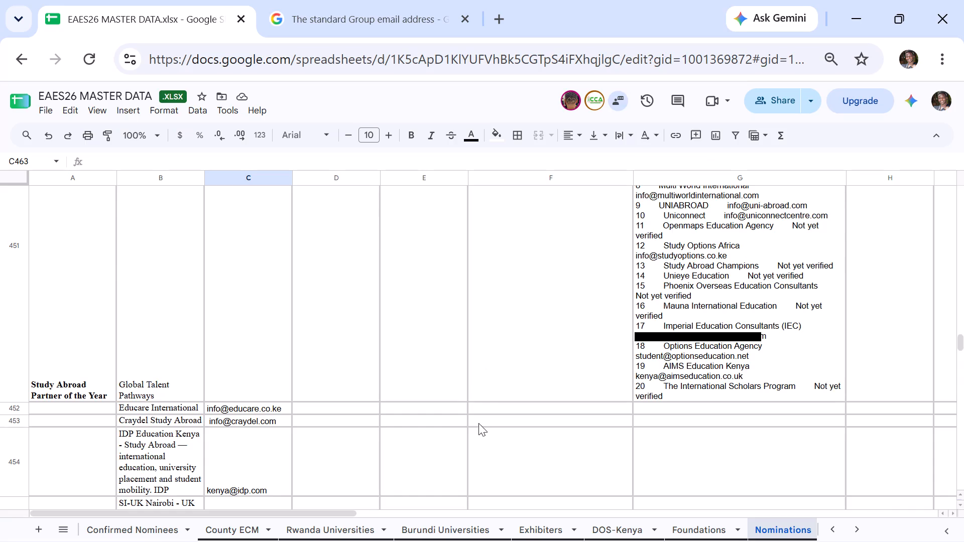
Paste the copied Openmaps Education Agency email address into its column C cell in row 463.
scroll(479, 424, down, 3)
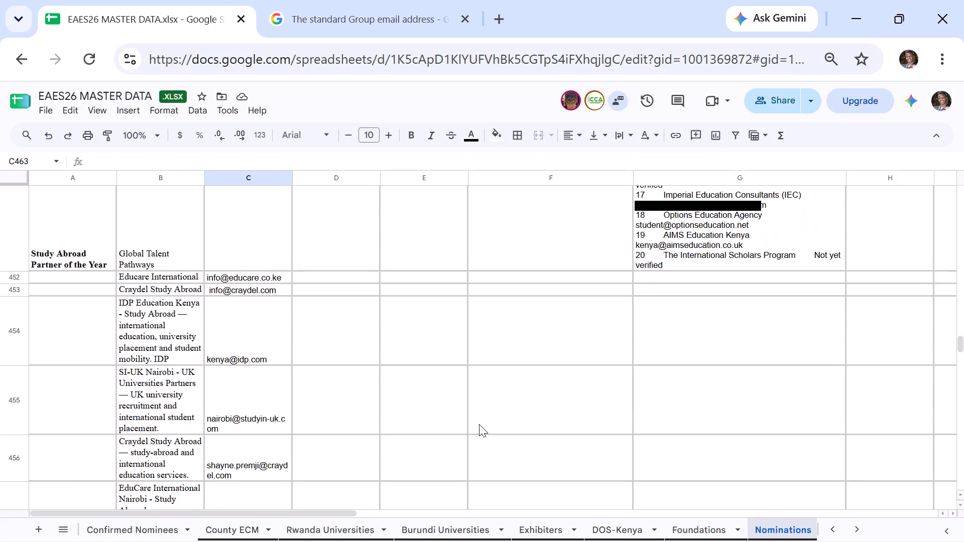
scroll(479, 424, down, 6)
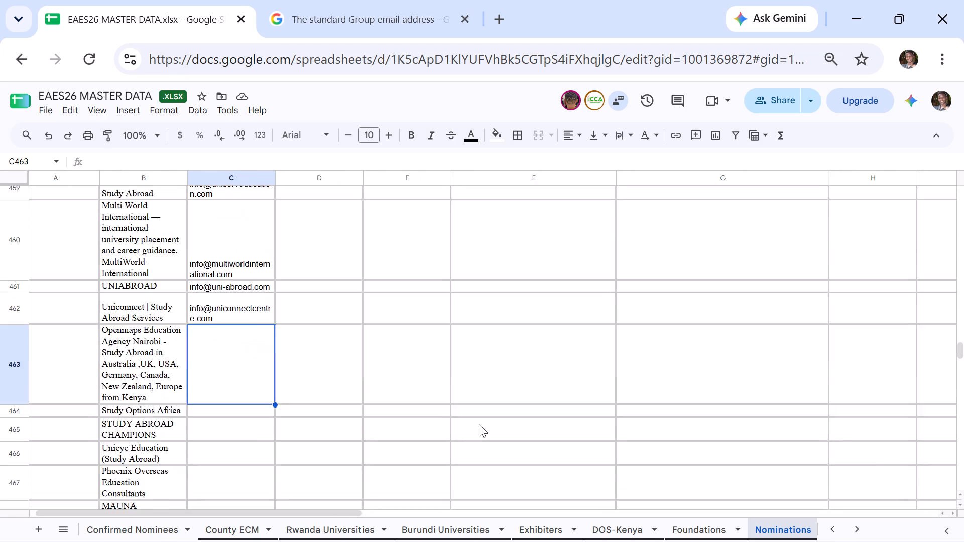
scroll(479, 424, down, 1)
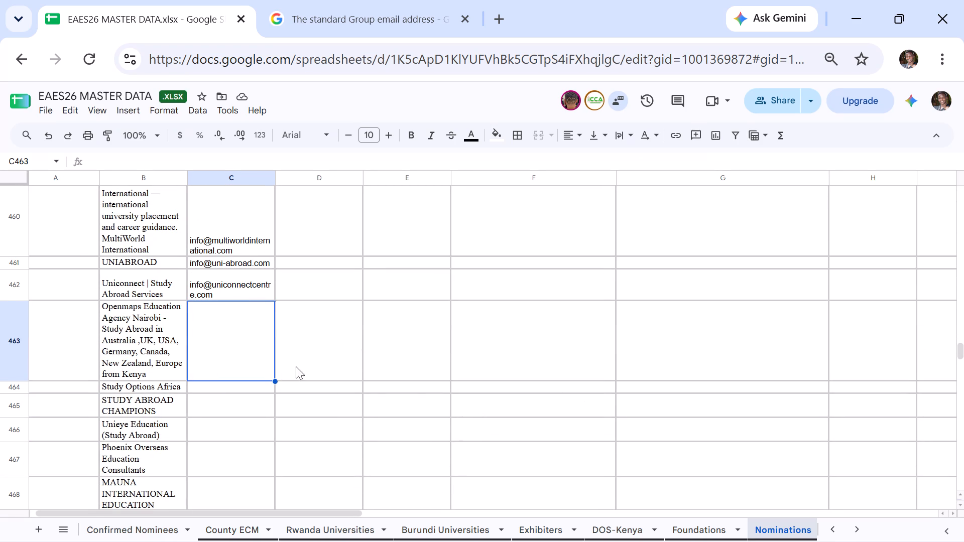
click(203, 319)
double_click(203, 319)
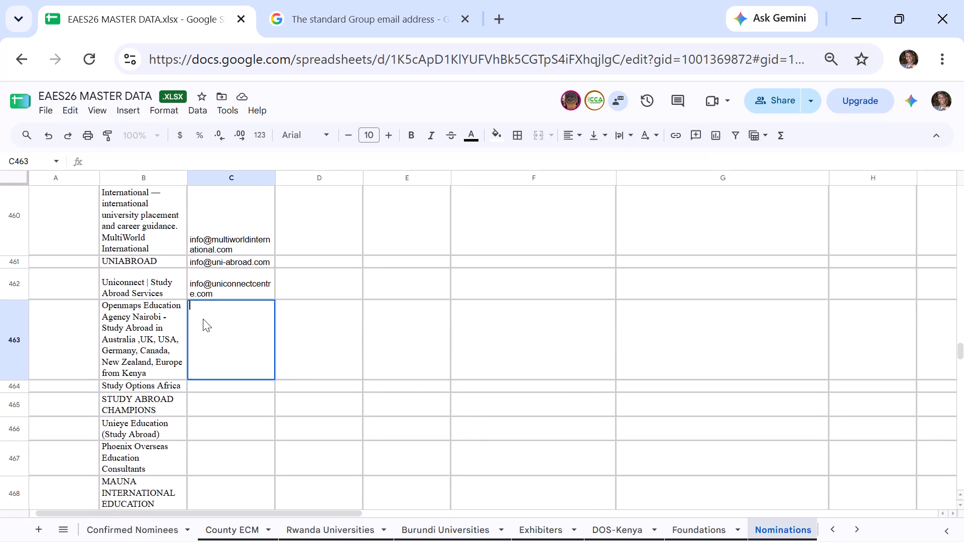
key(ctrl+v)
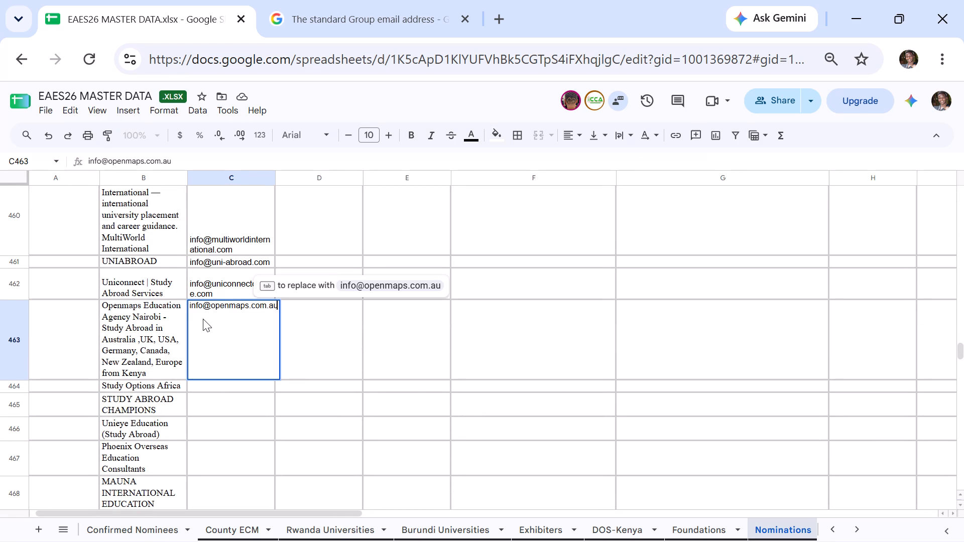
Get the Study Options Africa email address from the agency list in G451 for cell C464.
double_click(223, 387)
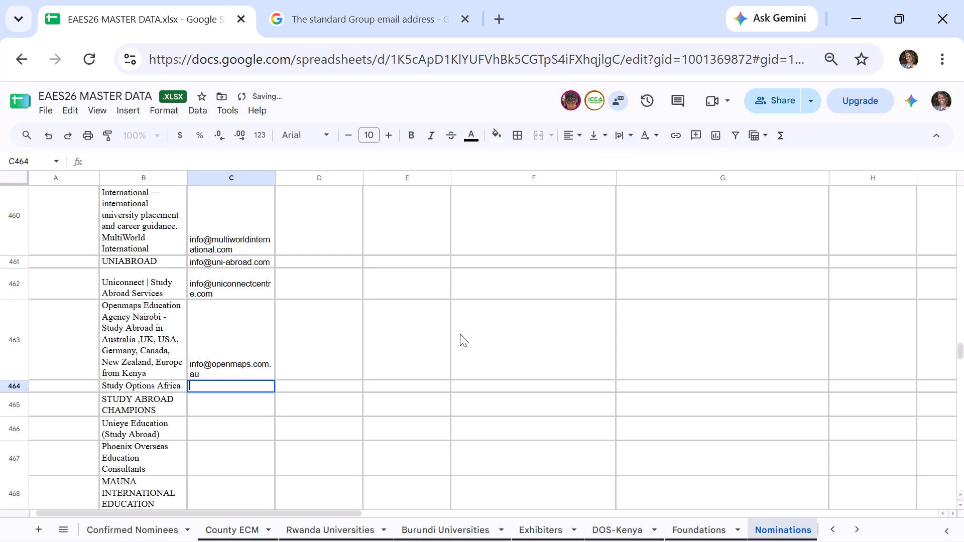
scroll(460, 334, up, 9)
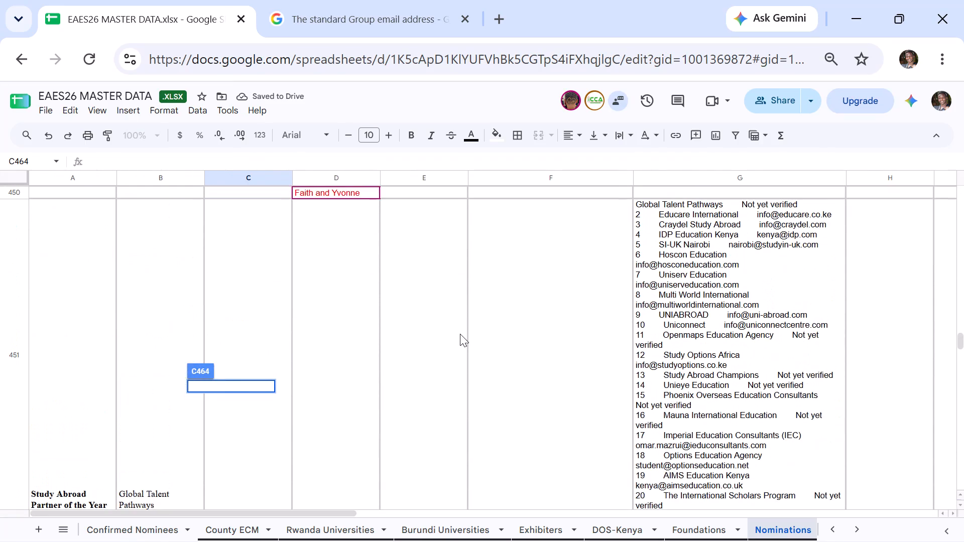
scroll(460, 334, up, 1)
double_click(733, 357)
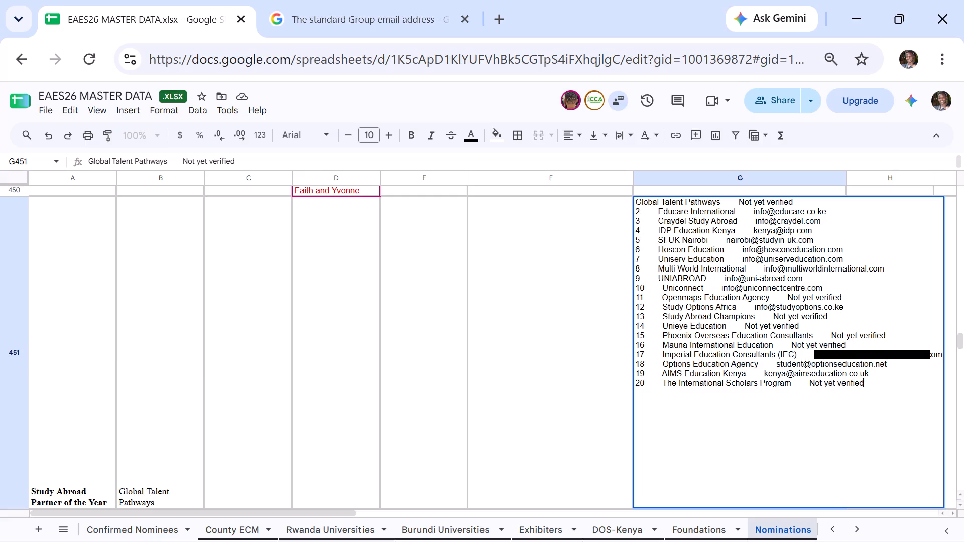
drag(843, 308, 809, 308)
Copy the Study Options Africa email from the agency list in G451 into column C of that agency's row.
drag(809, 308, 754, 310)
key(ctrl+c)
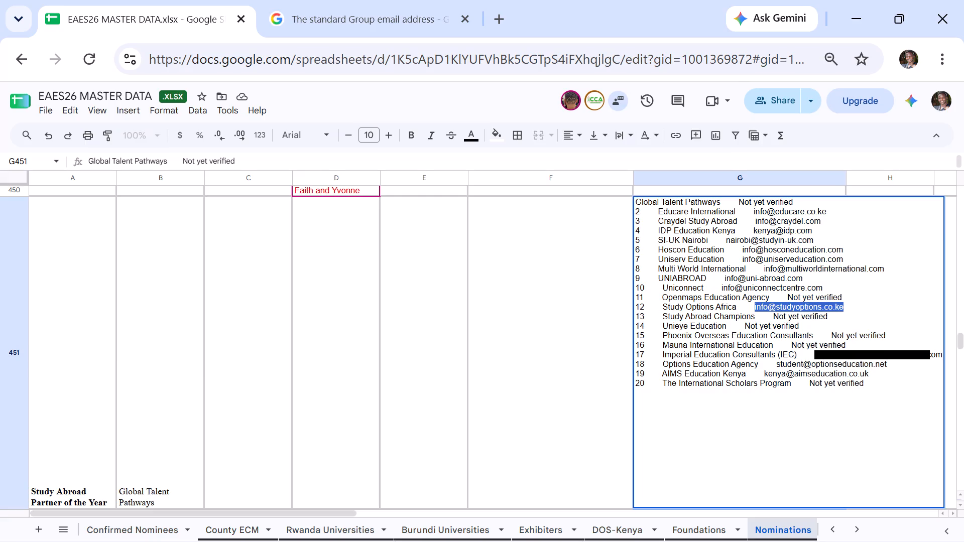
scroll(427, 420, left, 1)
scroll(427, 420, down, 3)
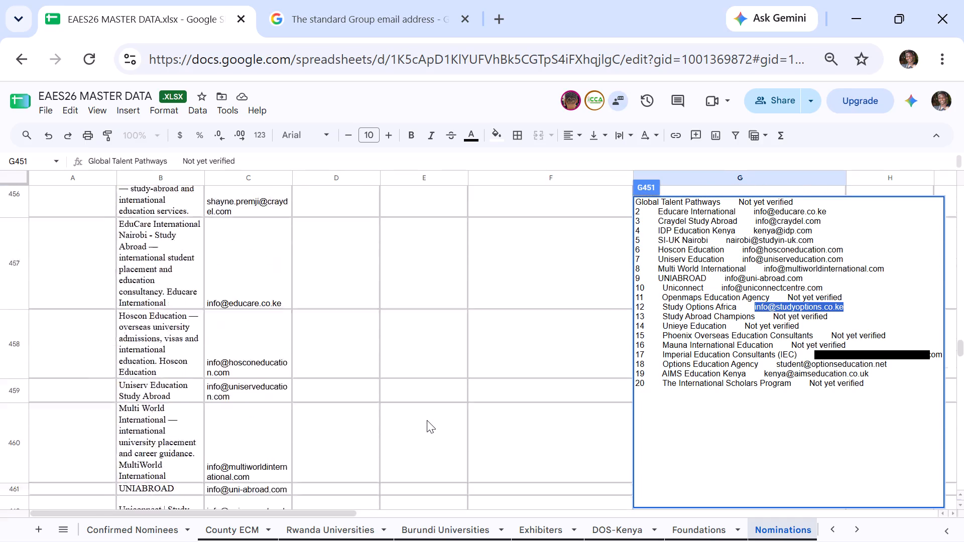
scroll(427, 420, down, 6)
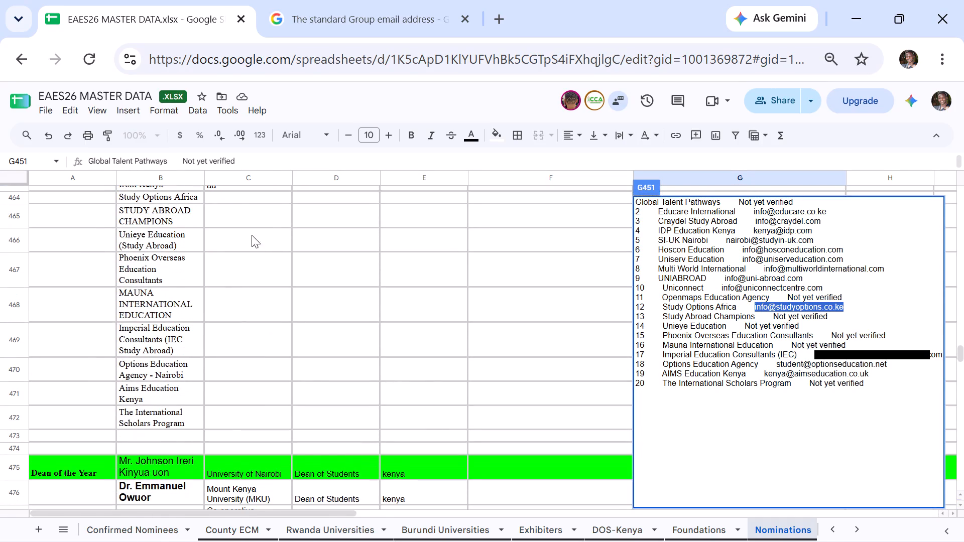
Paste the copied Study Options Africa email into C464, in that agency's row.
double_click(234, 195)
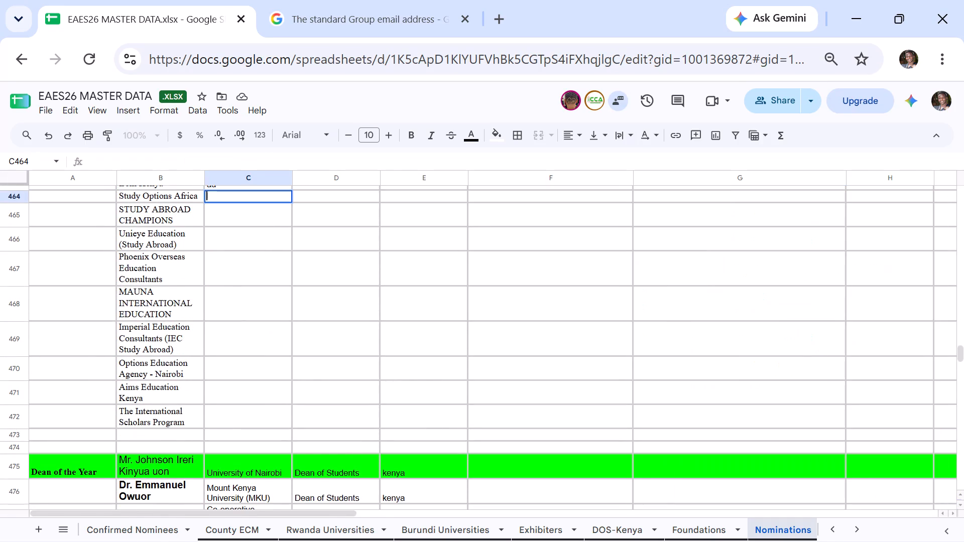
key(ctrl+v)
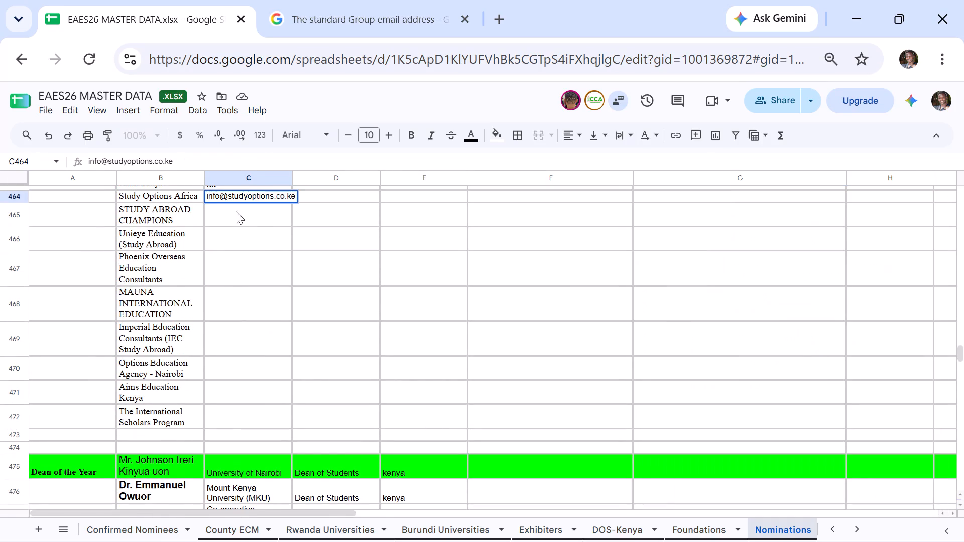
click(233, 207)
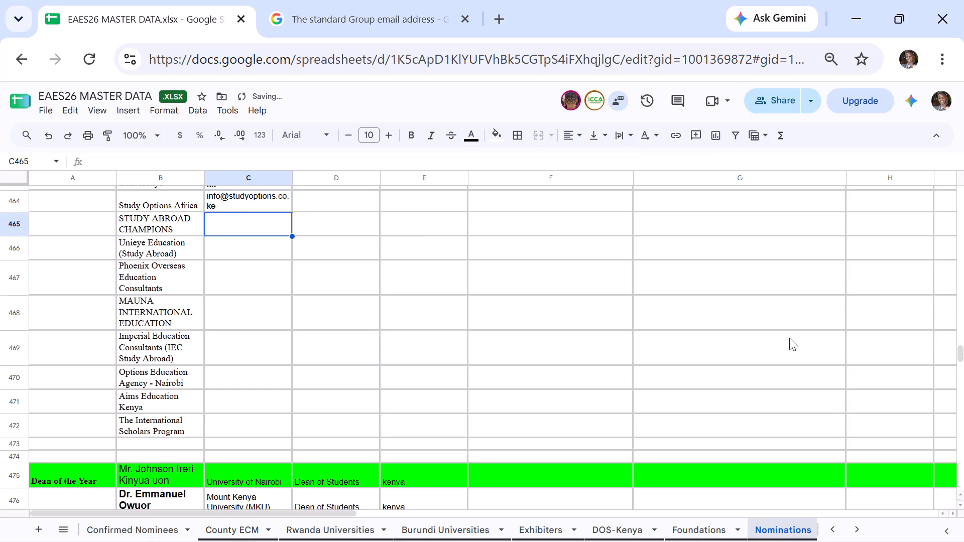
Open the agency contact list in G451 again at the entries following Study Options Africa.
scroll(789, 355, up, 5)
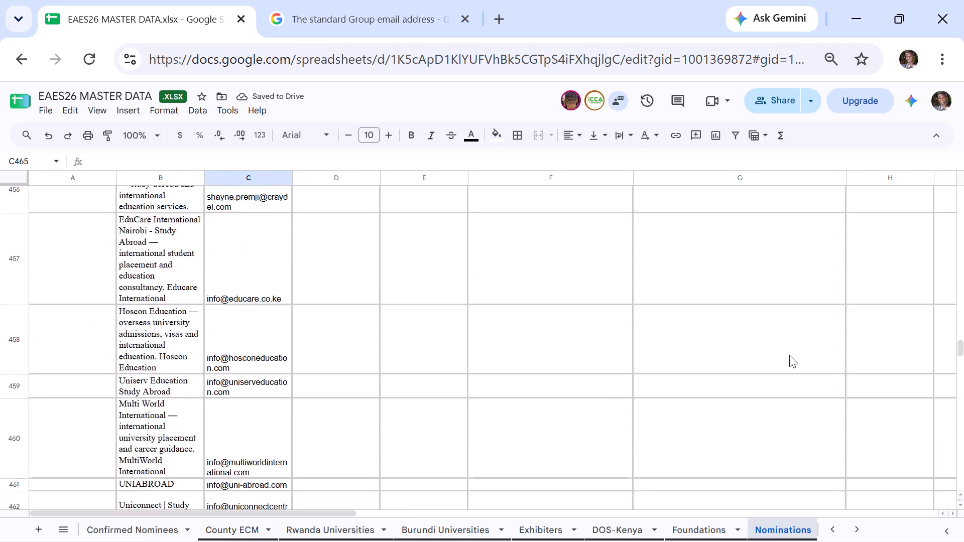
scroll(789, 355, up, 2)
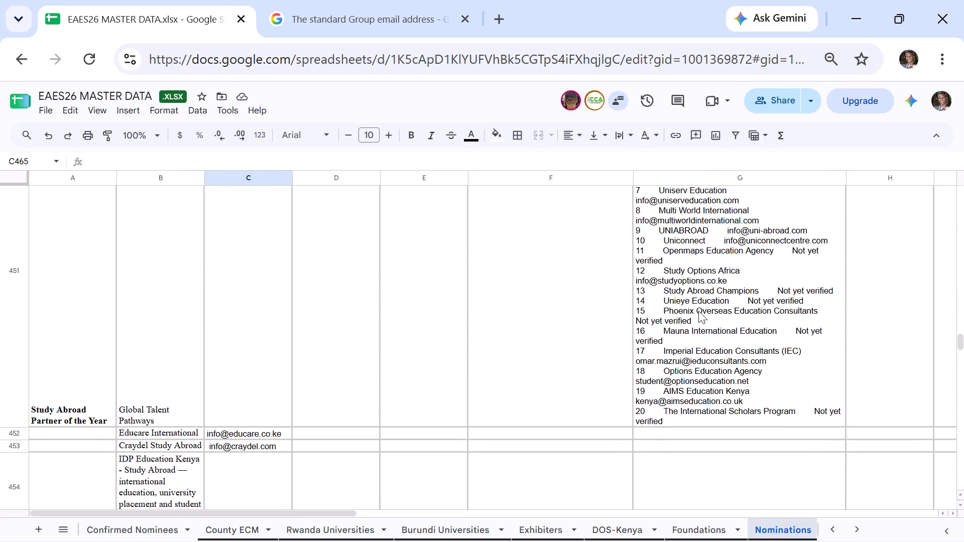
double_click(680, 288)
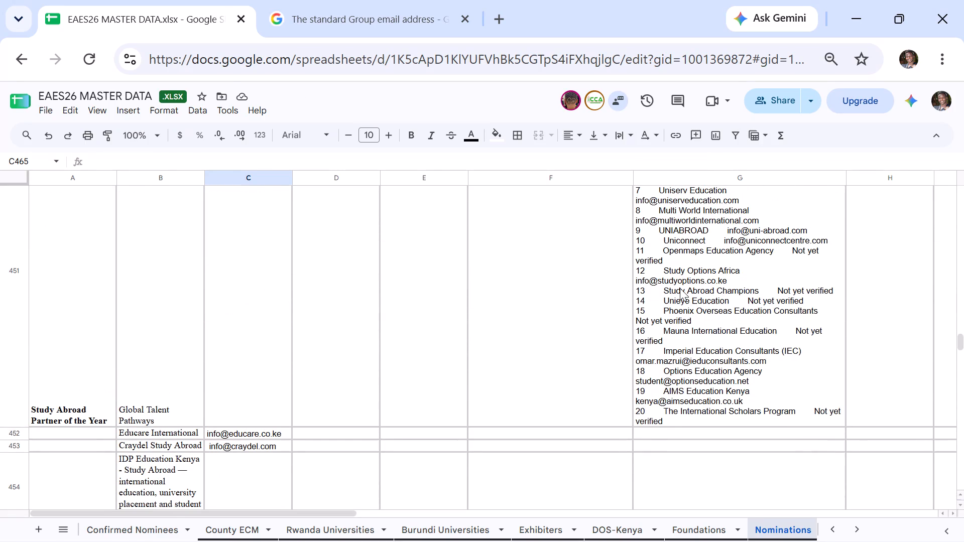
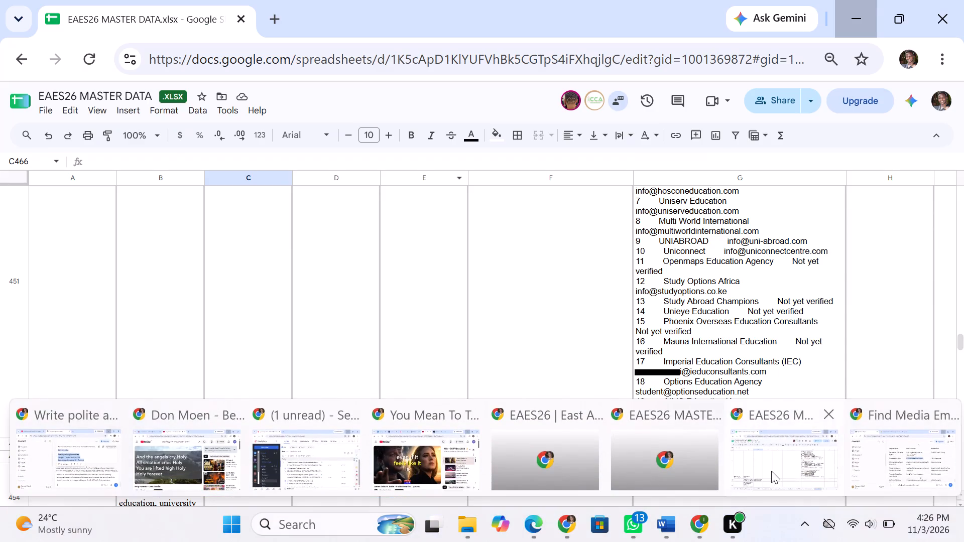
In the Nominations sheet, paste the copied Unieye Education email address into column C of the Unieye Education (Study Abroad) row.
click(771, 471)
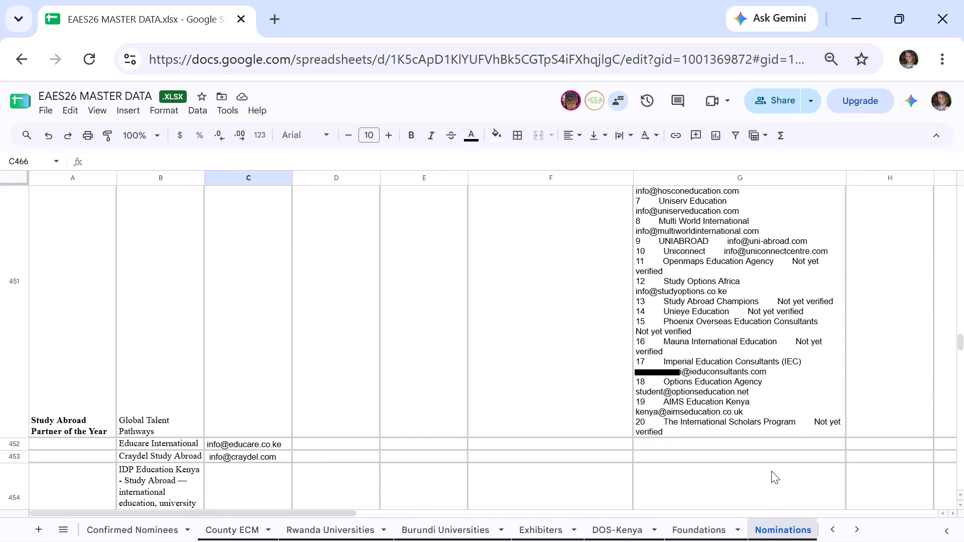
scroll(379, 477, down, 1)
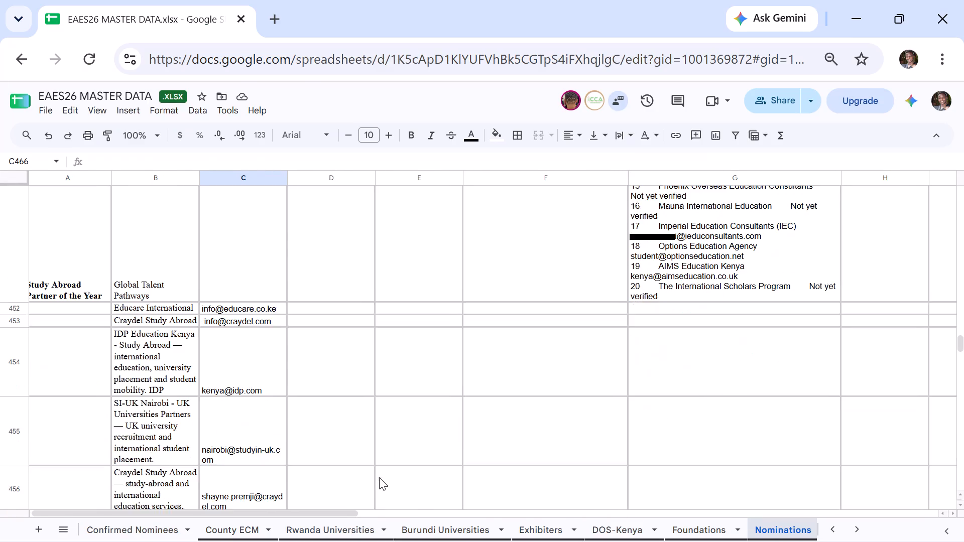
scroll(379, 477, down, 1)
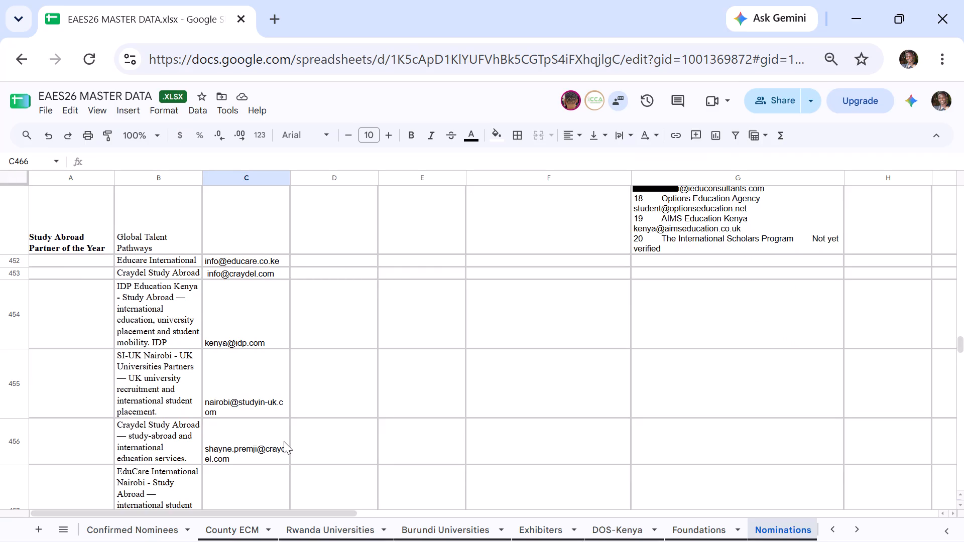
scroll(284, 441, down, 3)
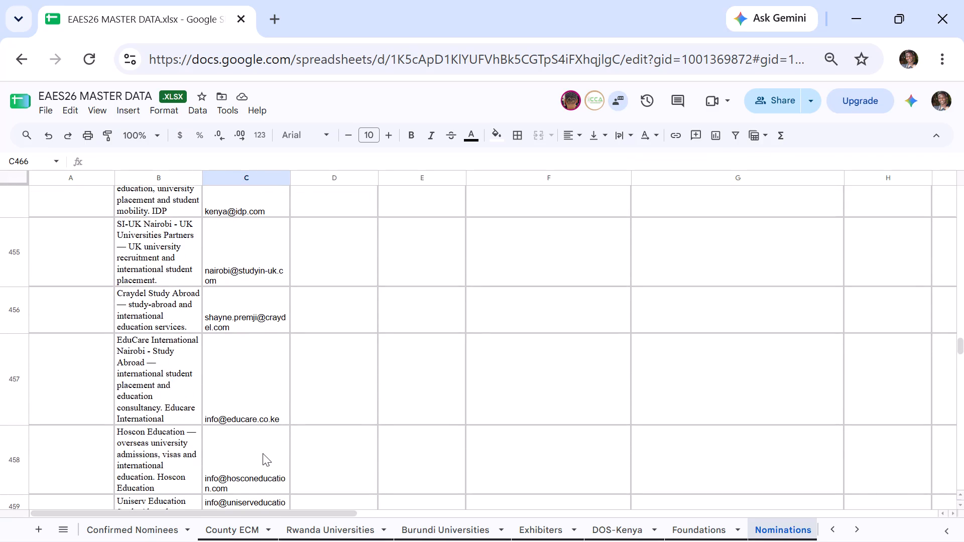
scroll(263, 453, down, 5)
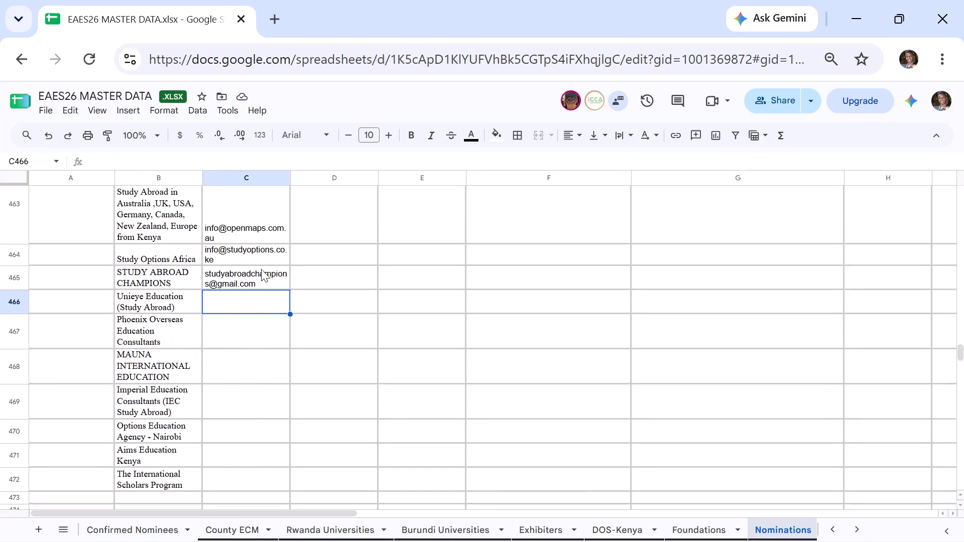
double_click(239, 301)
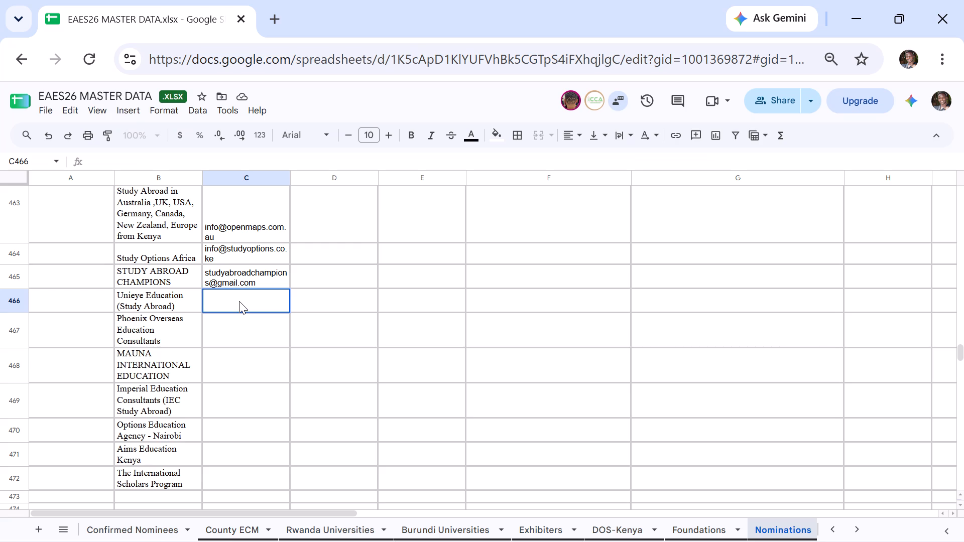
key(ctrl+v)
double_click(212, 329)
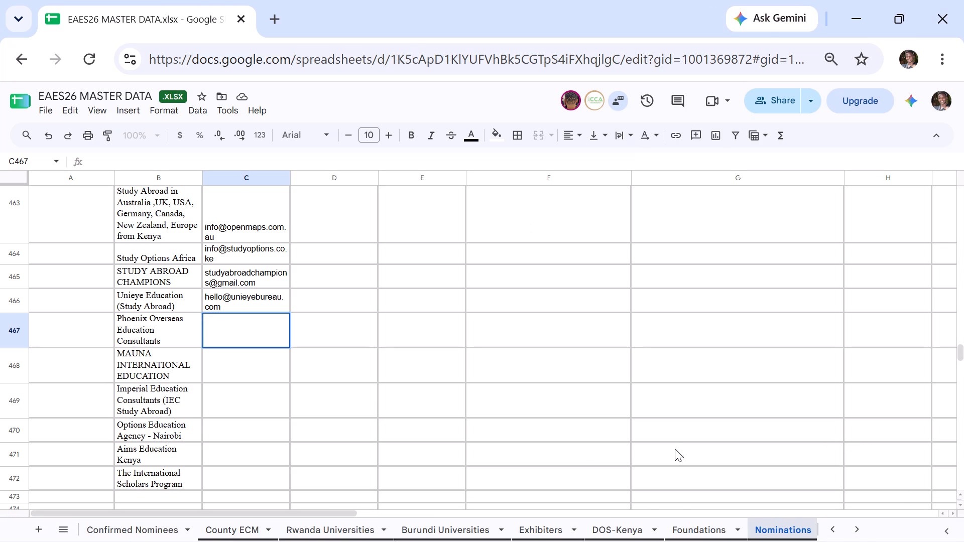
Consult the numbered agency contact list in cell G451 for Phoenix Overseas Education Consultants and the remaining agencies without an email.
click(636, 432)
scroll(636, 432, down, 6)
scroll(631, 478, up, 2)
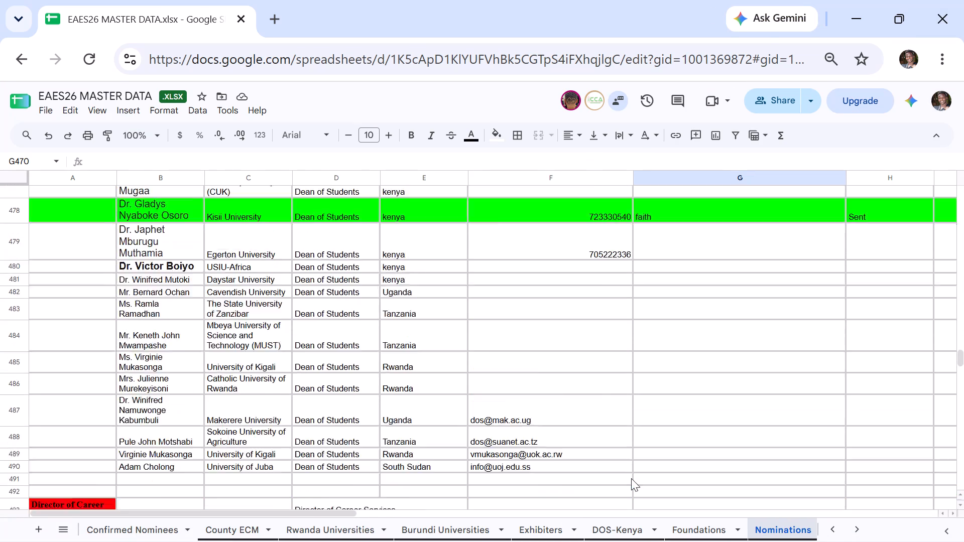
scroll(631, 478, up, 3)
scroll(669, 541, up, 1)
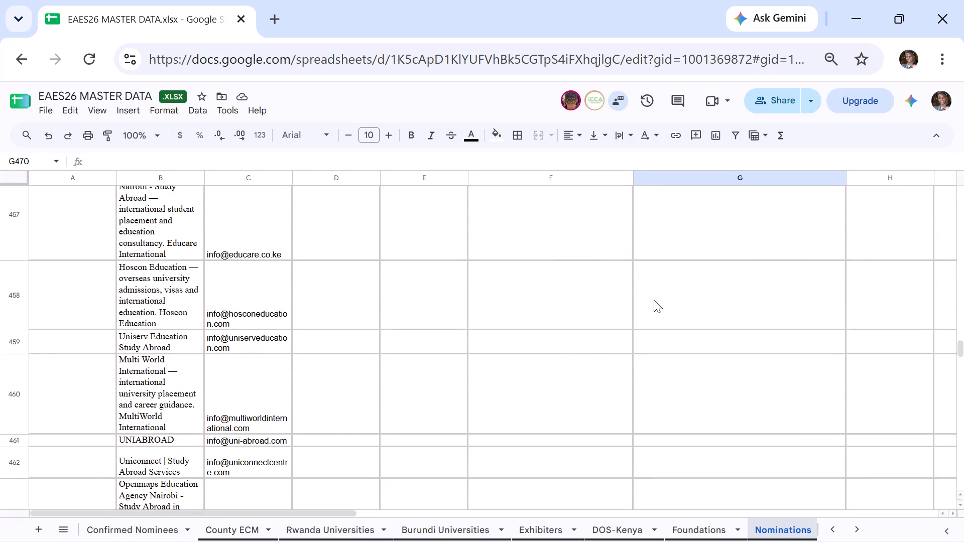
drag(654, 300, 656, 404)
scroll(721, 376, up, 1)
click(611, 293)
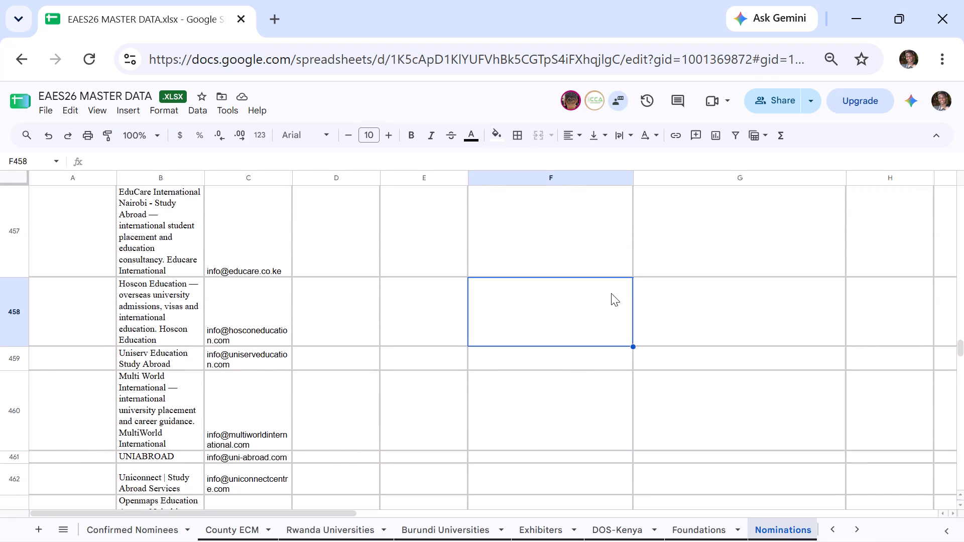
scroll(611, 293, up, 3)
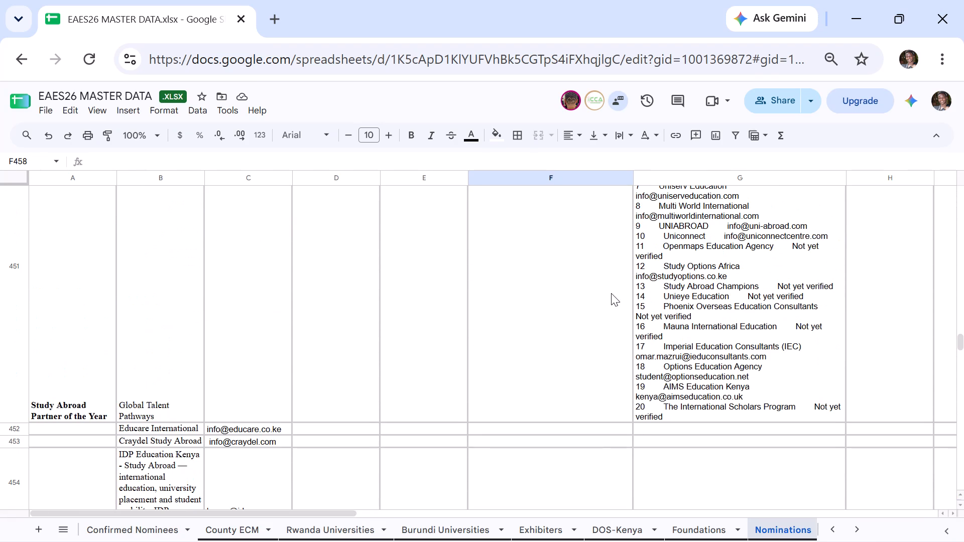
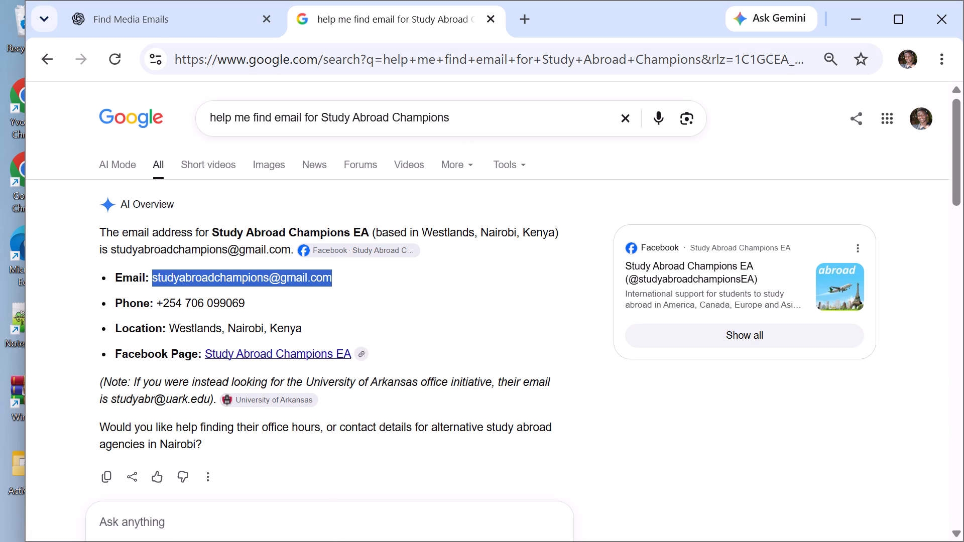
Search Google for "help me find email for Phoenix Overseas Education Consultants", replacing Study Abroad Champions in the existing query.
drag(451, 121, 368, 116)
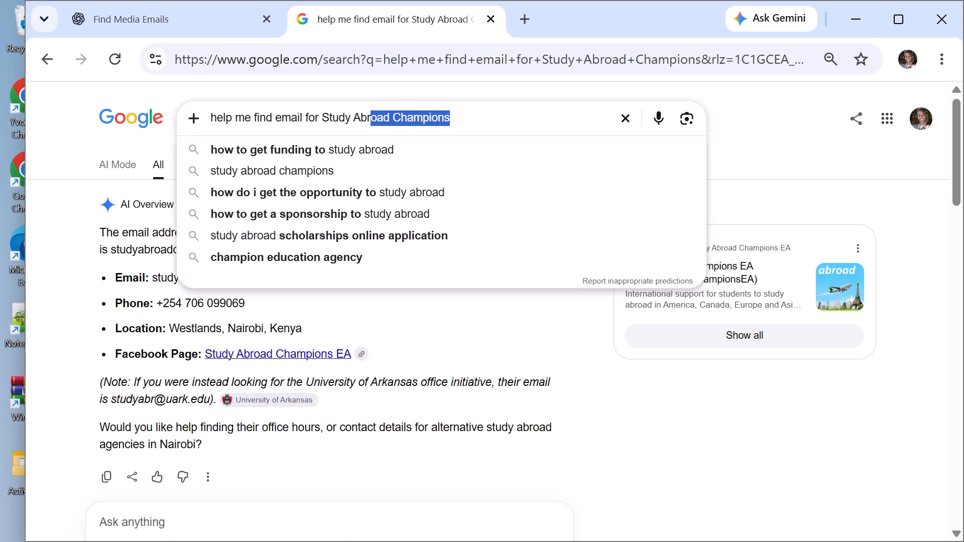
drag(368, 116, 320, 114)
key(BackSpace)
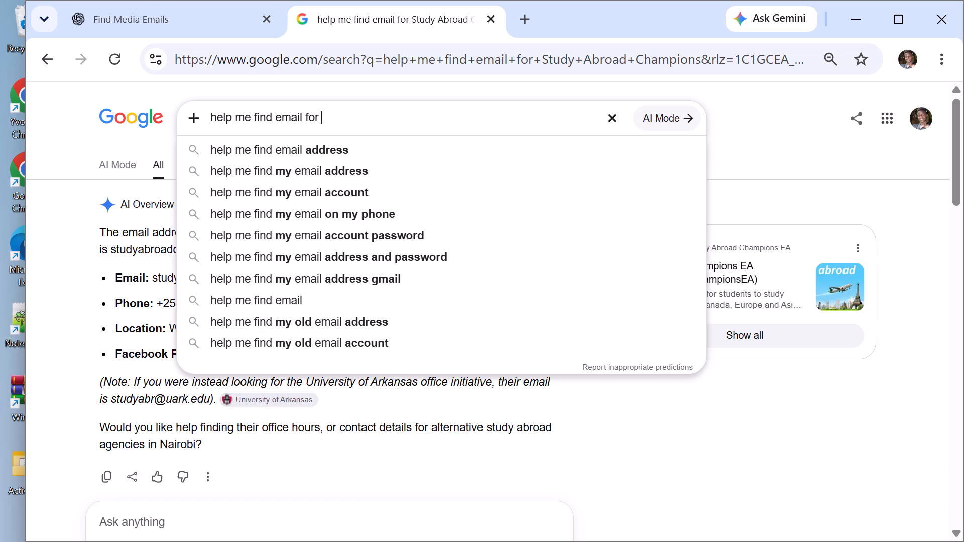
key(ctrl+v)
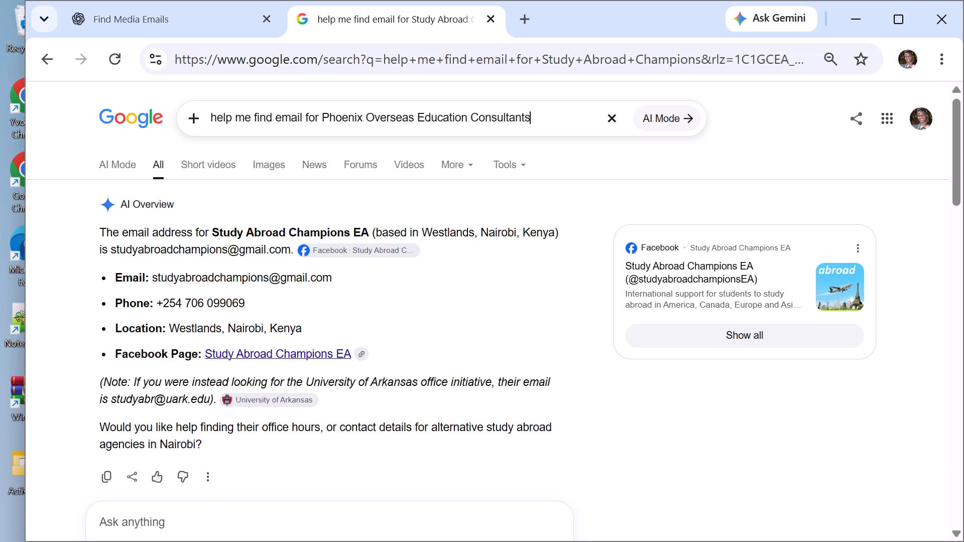
key(Return)
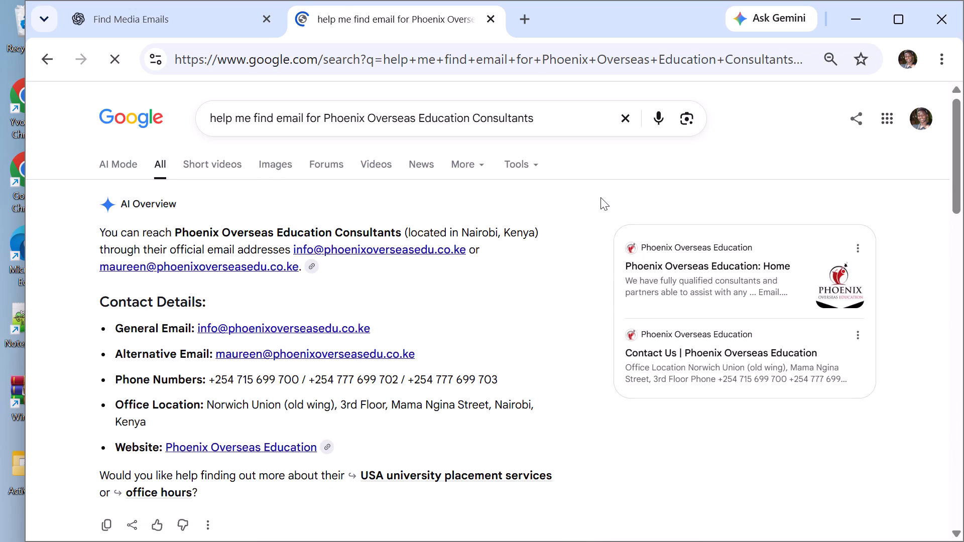
Copy the general info email address of Phoenix Overseas Education Consultants from the AI Overview's opening sentence.
double_click(597, 304)
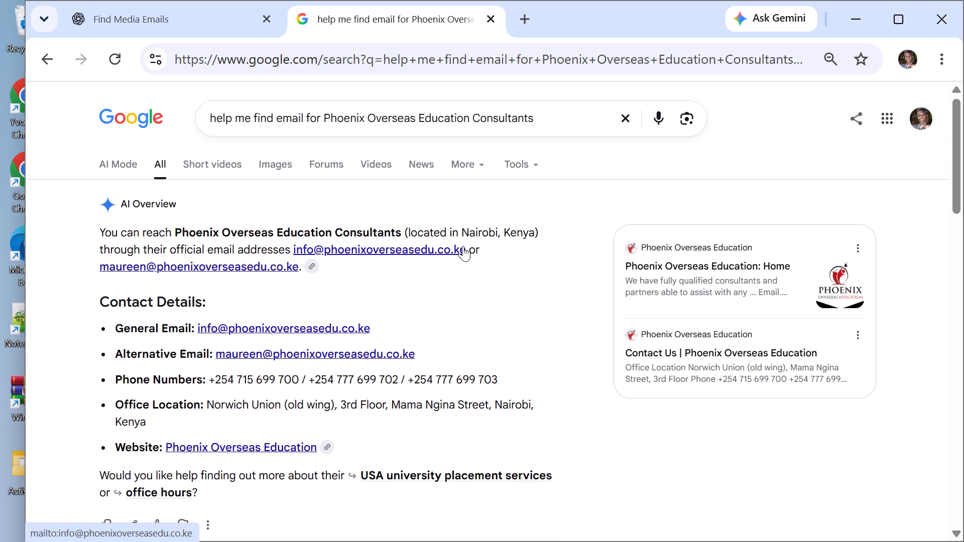
drag(467, 249, 301, 248)
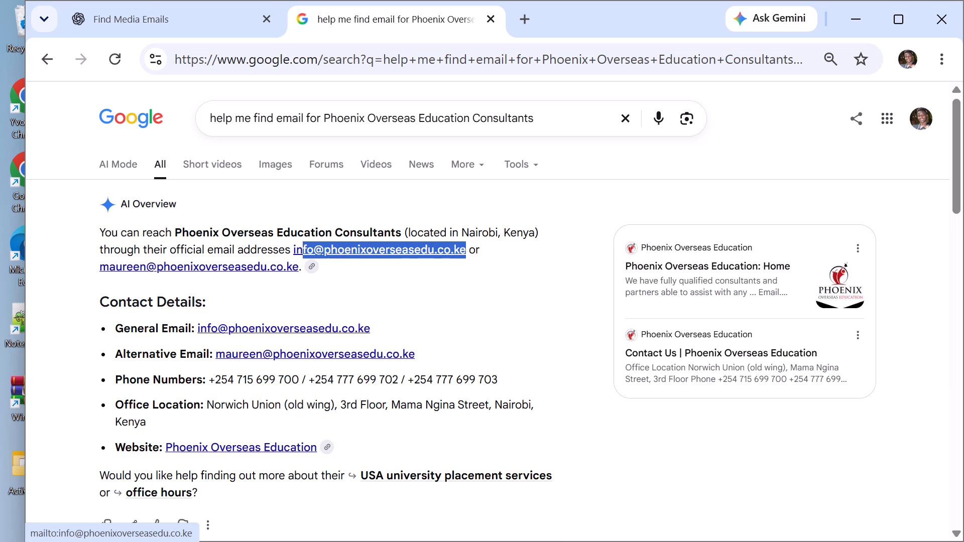
drag(301, 248, 294, 249)
key(ctrl+c)
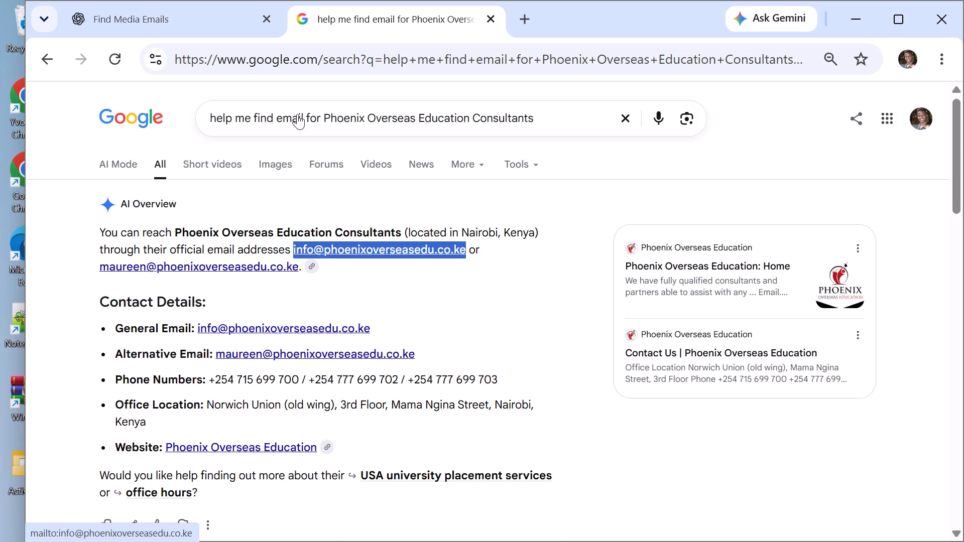
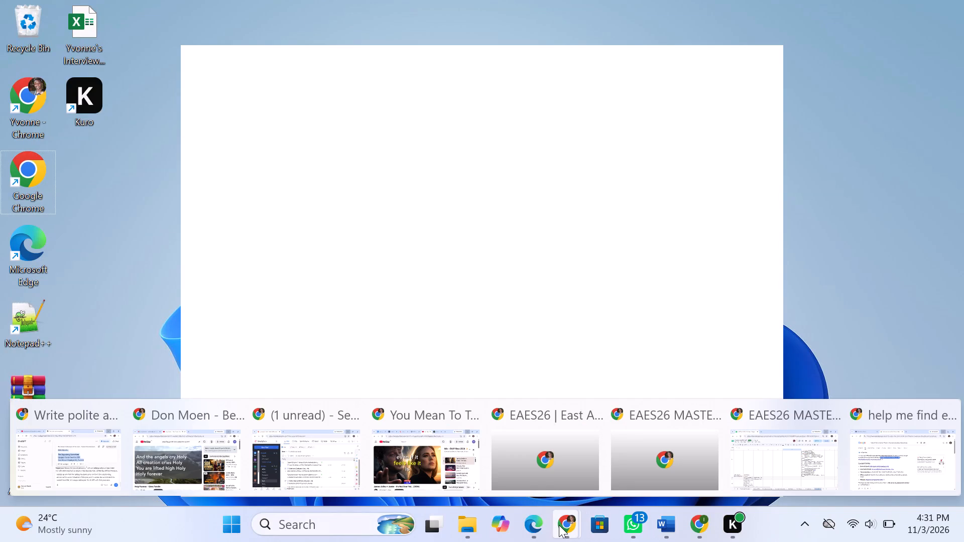
Switch back to the EAES26 MASTER DATA spreadsheet at the Study Abroad Partner of the Year nominees on the Nominations sheet.
click(786, 467)
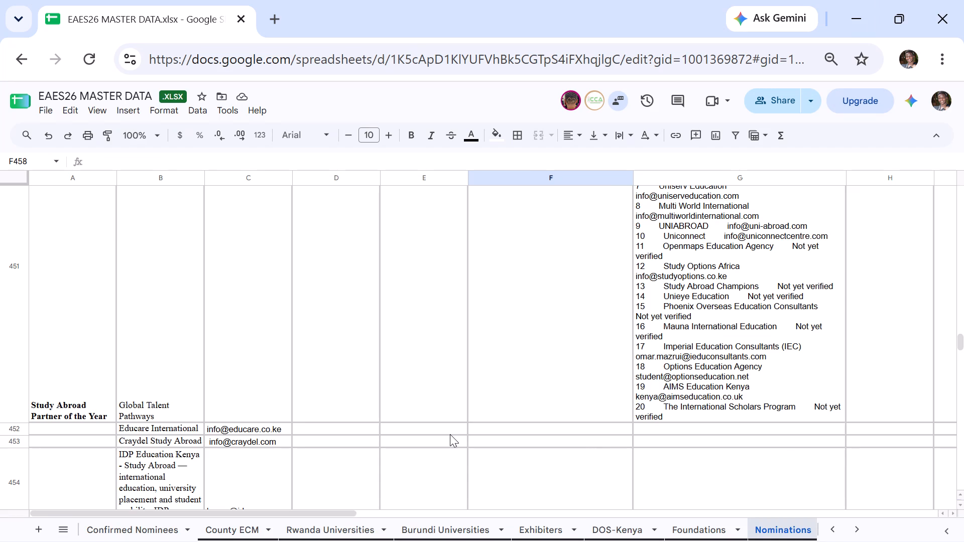
Paste the copied contact email into column C of the Phoenix Overseas Education Consultants row, cell C467.
scroll(450, 434, down, 5)
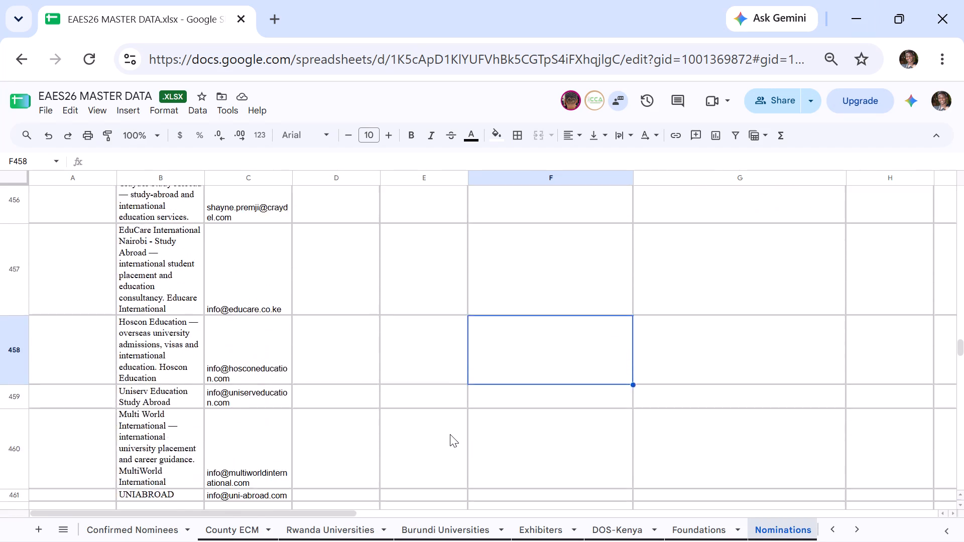
scroll(450, 434, down, 5)
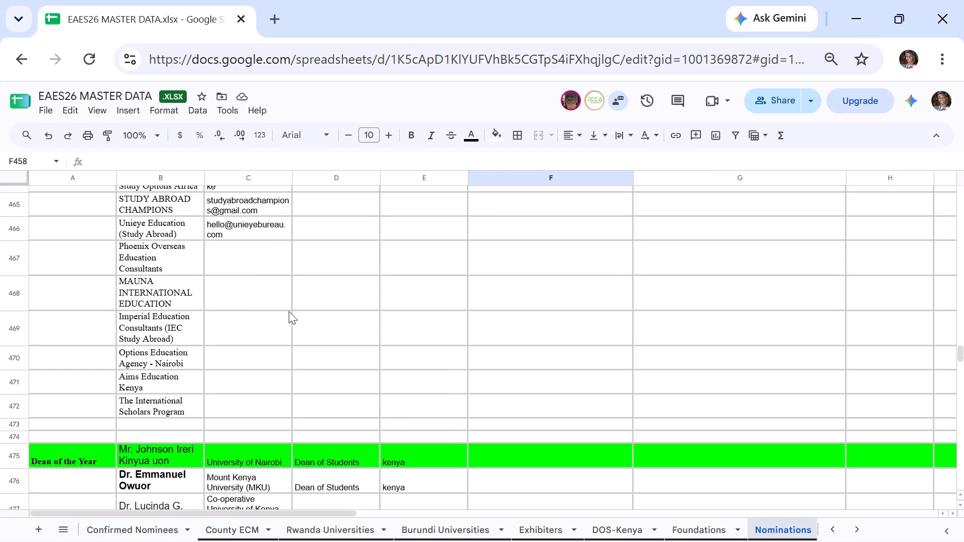
double_click(249, 257)
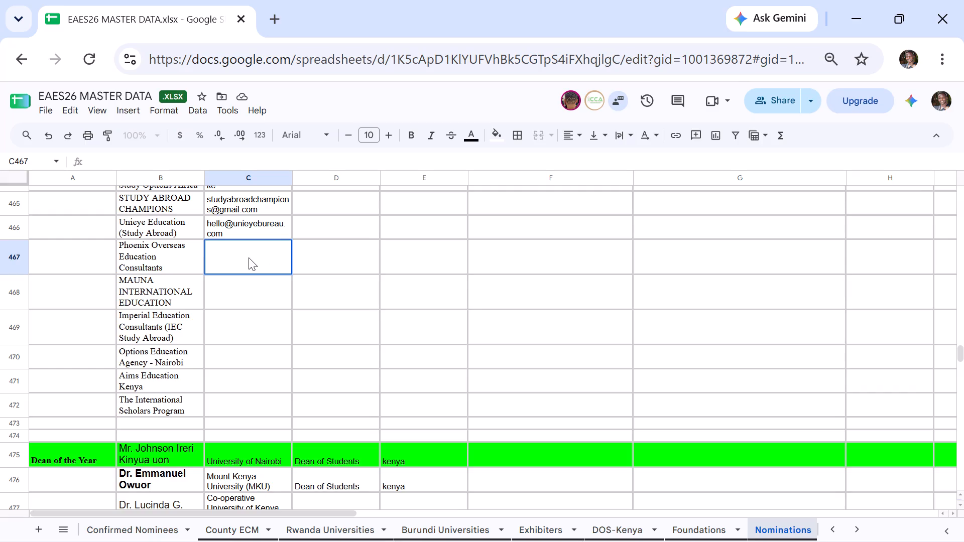
key(ctrl+v)
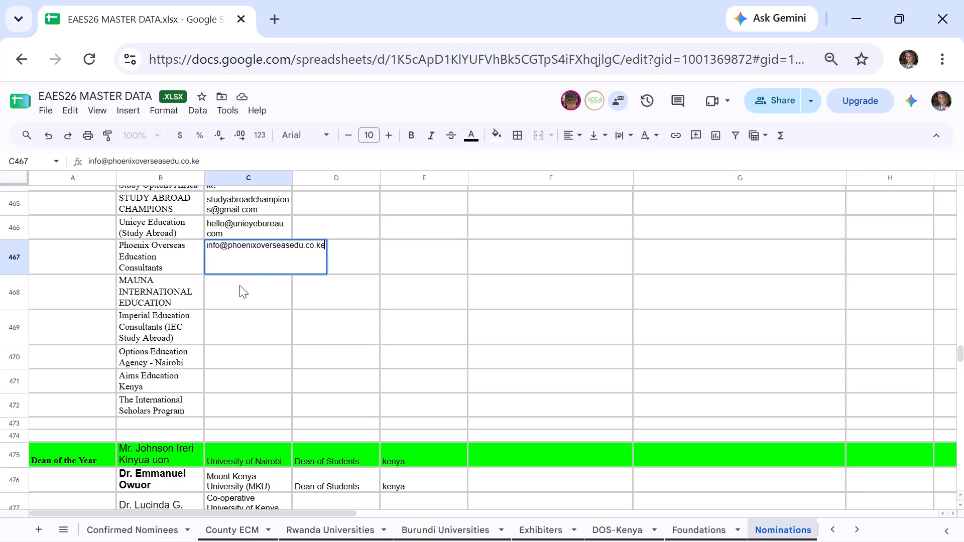
Copy the name Mauna International Education from entry 16 of the agency contact list in cell G451.
double_click(239, 285)
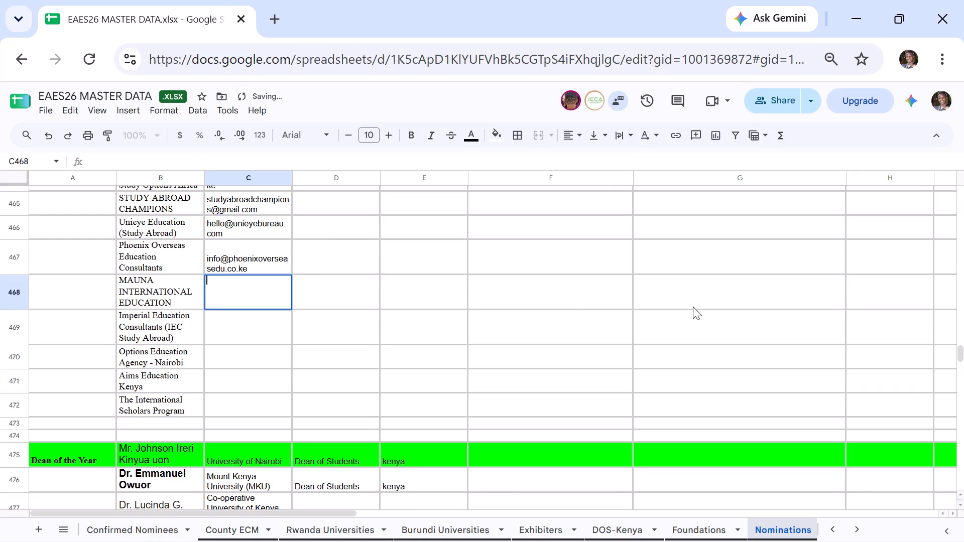
scroll(693, 307, up, 9)
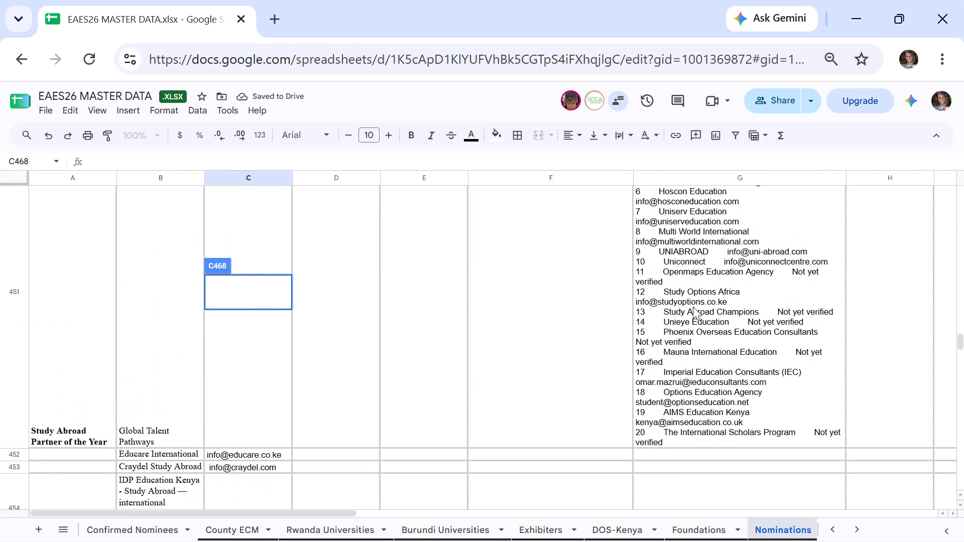
double_click(693, 307)
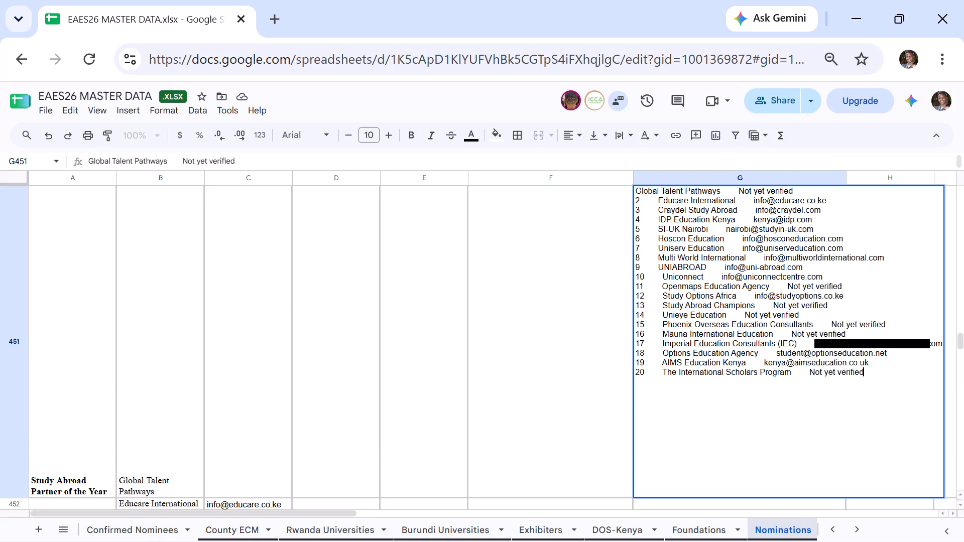
drag(772, 337, 704, 339)
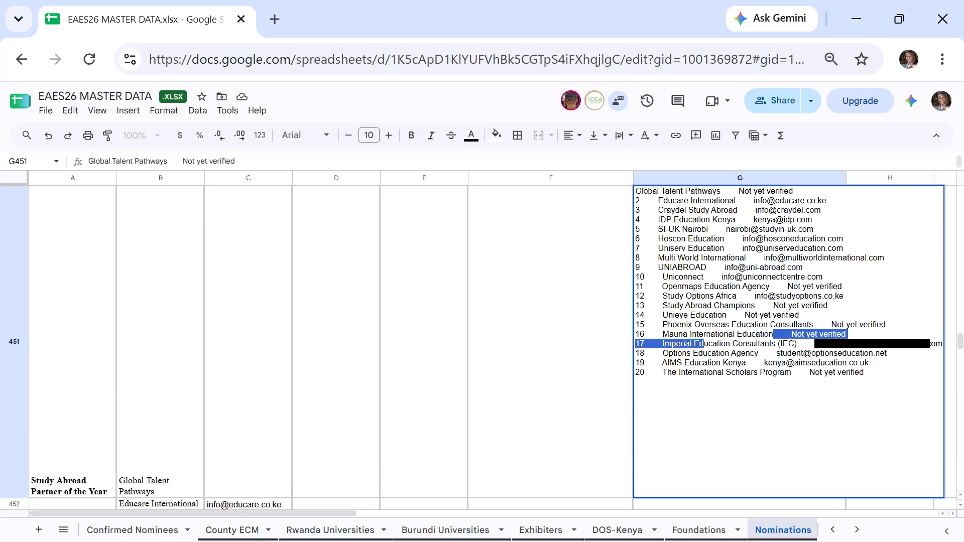
drag(704, 339, 665, 333)
key(ctrl+c)
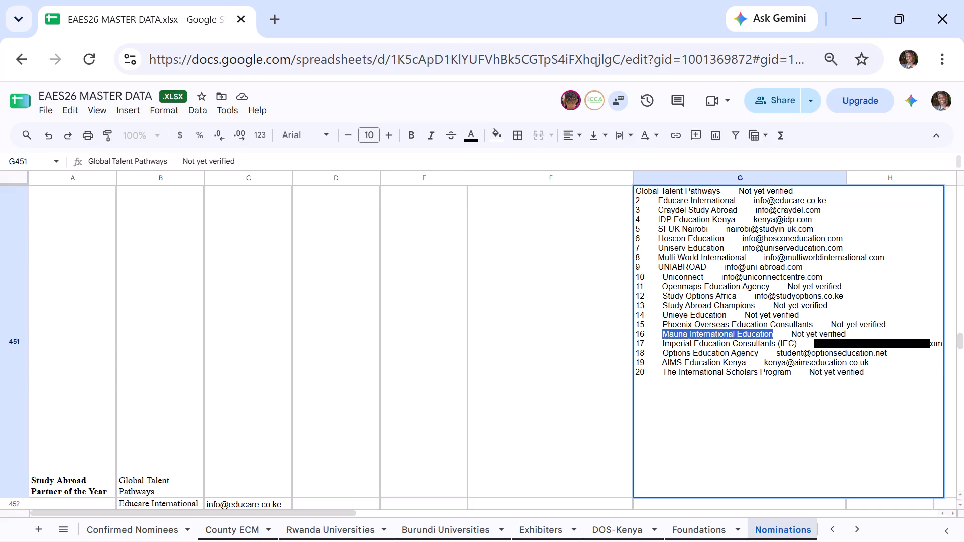
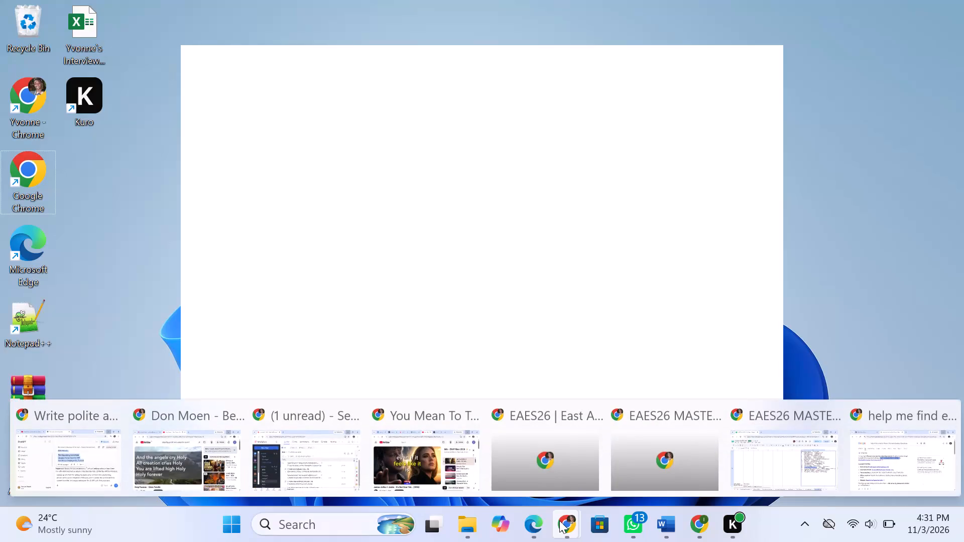
In the ChatGPT conversation, read from the contacts still requiring verification through the alternative email contacts to the end of the reply.
click(875, 462)
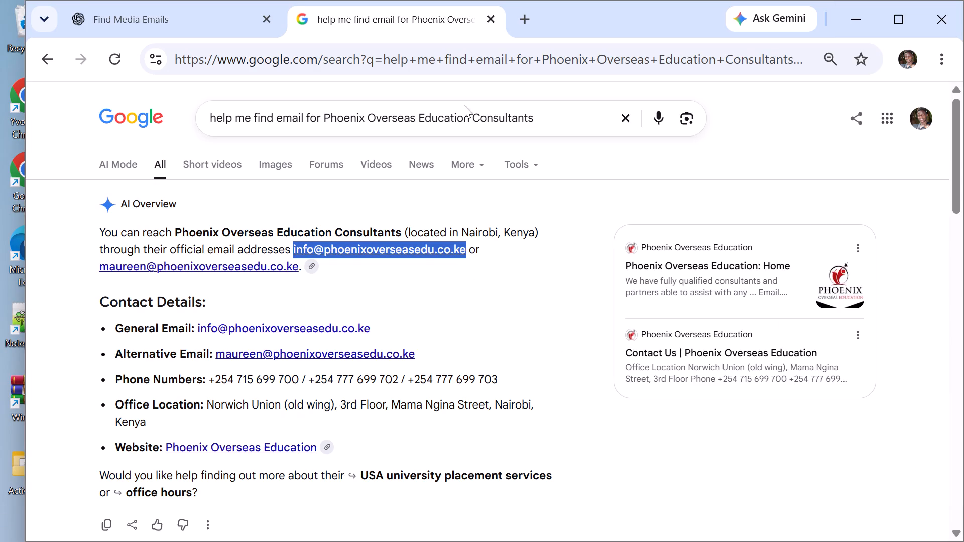
click(195, 21)
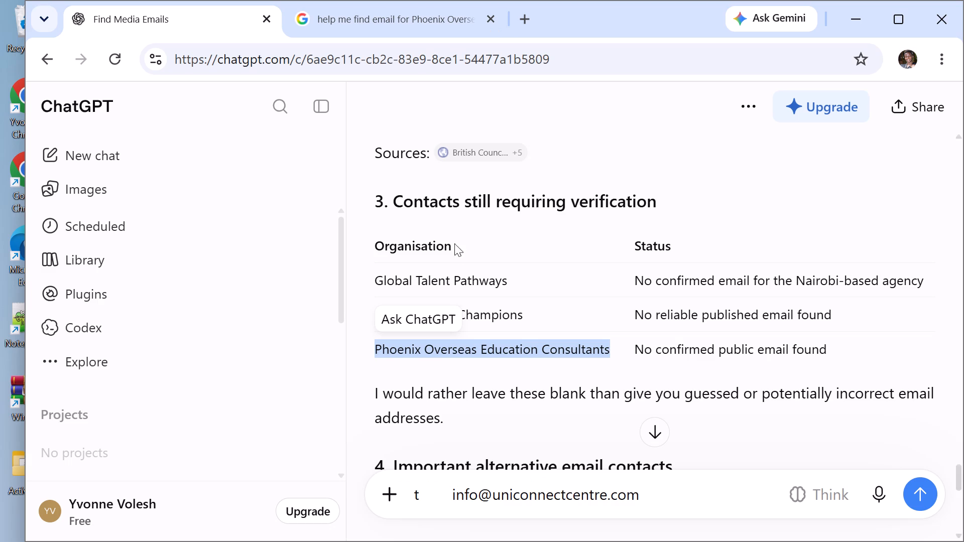
scroll(526, 415, down, 2)
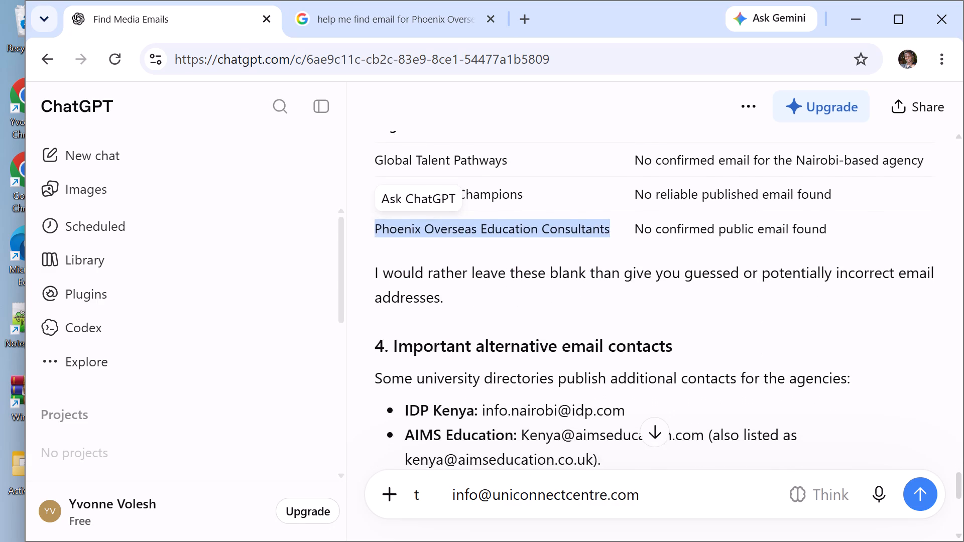
scroll(526, 415, down, 6)
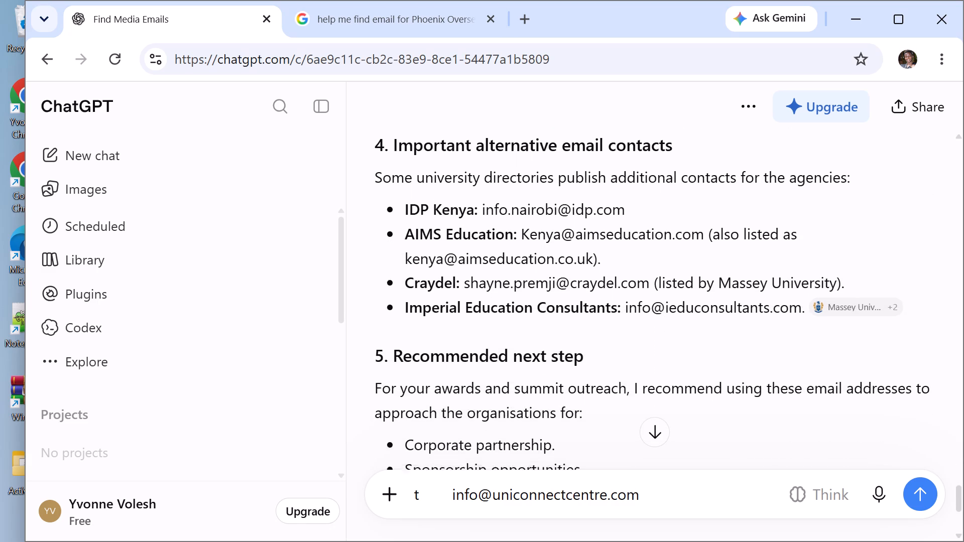
scroll(508, 431, down, 5)
scroll(508, 431, up, 1)
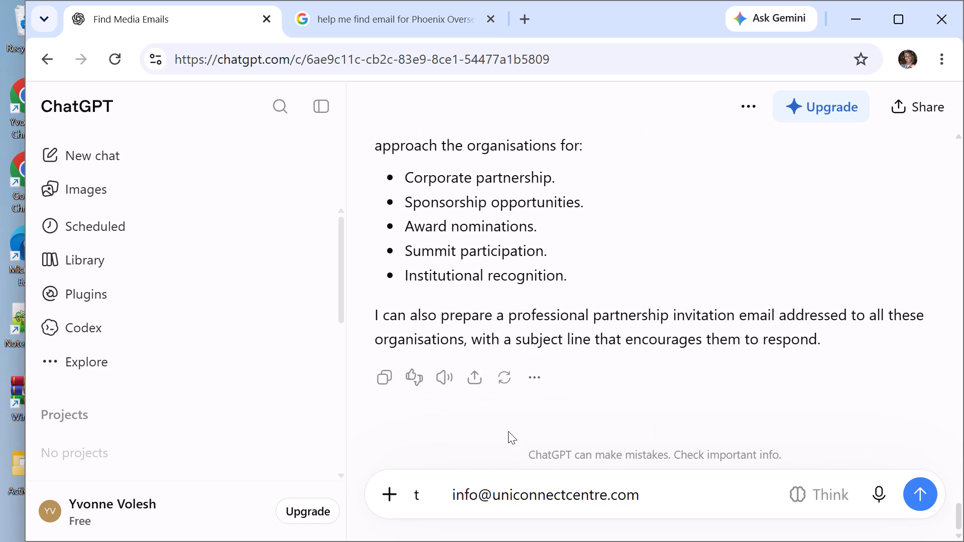
Search Google for "help me find email for Mauna International Education", replacing the previous agency's name in the query.
click(408, 21)
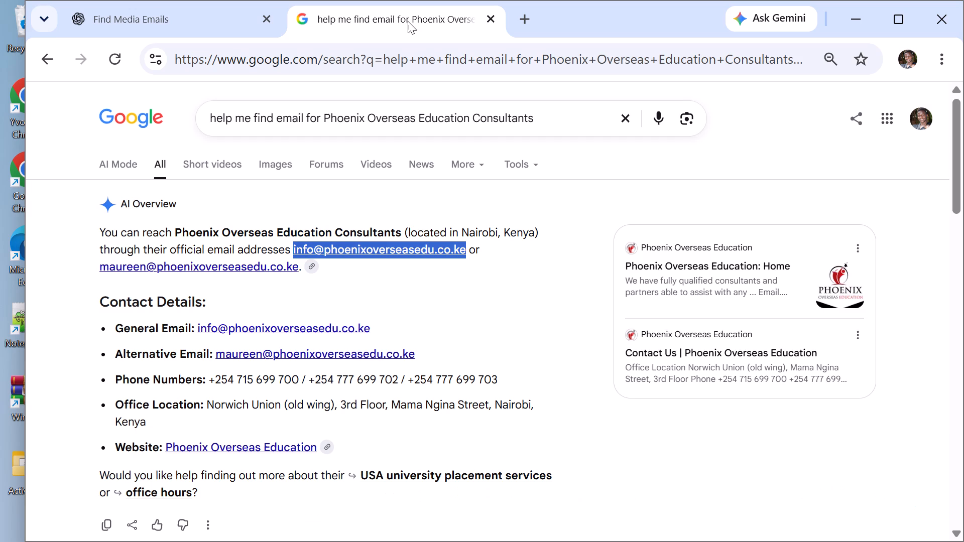
drag(533, 119, 323, 108)
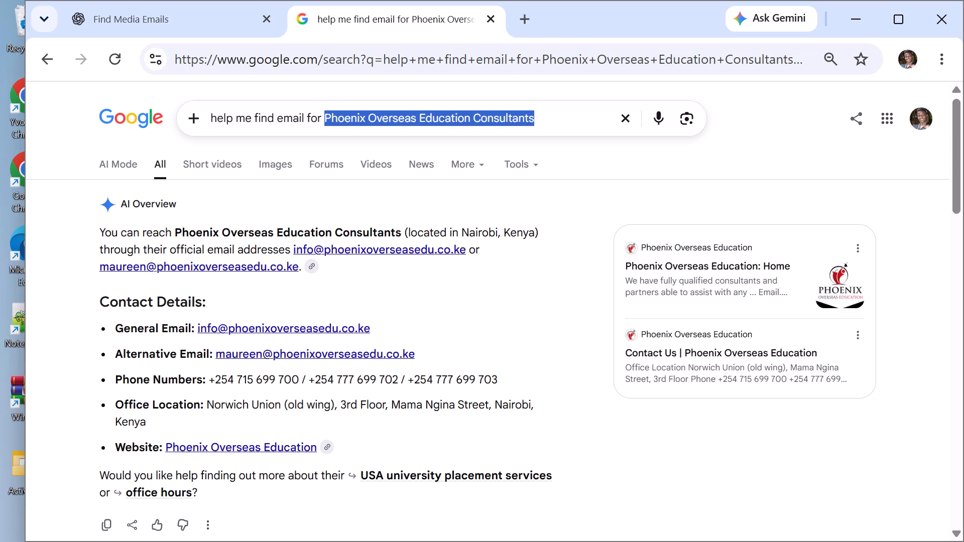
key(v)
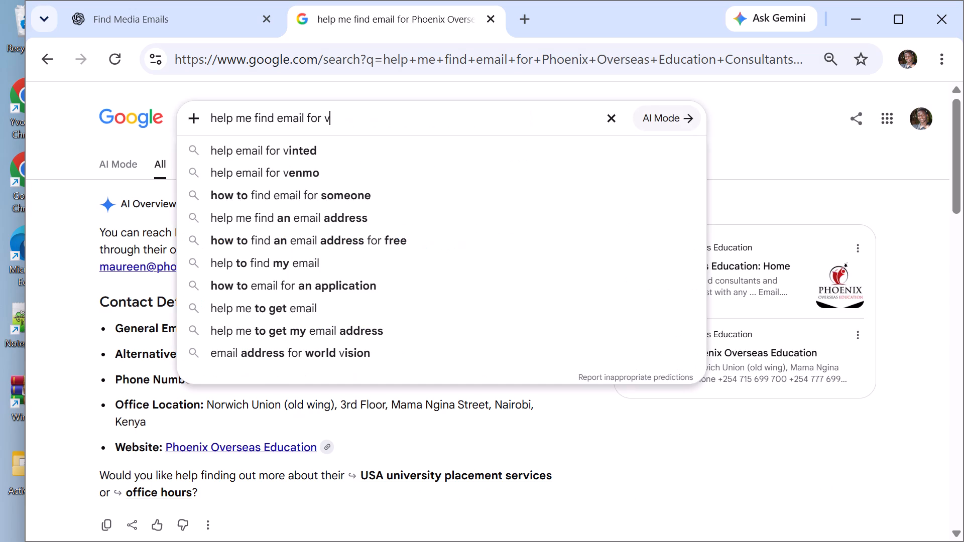
key(BackSpace)
key(ctrl+v)
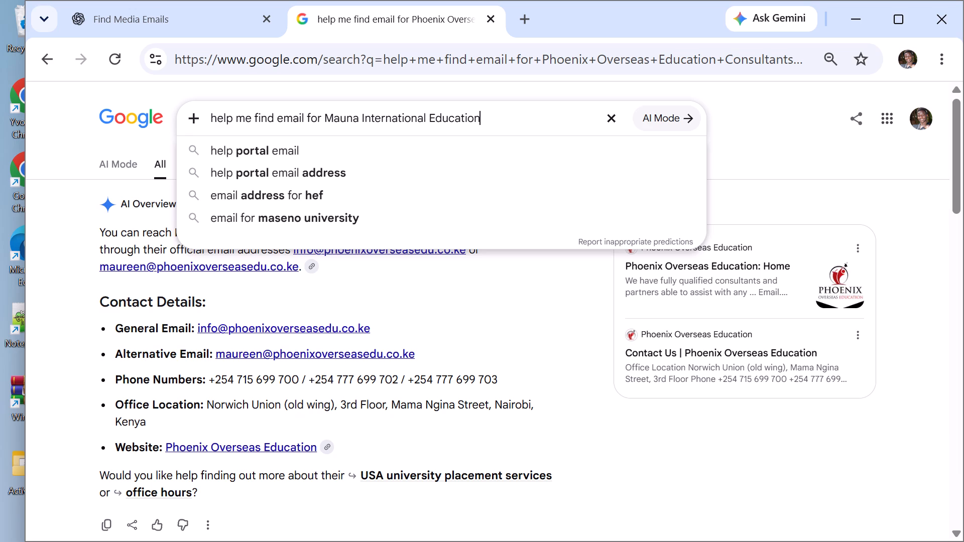
key(Return)
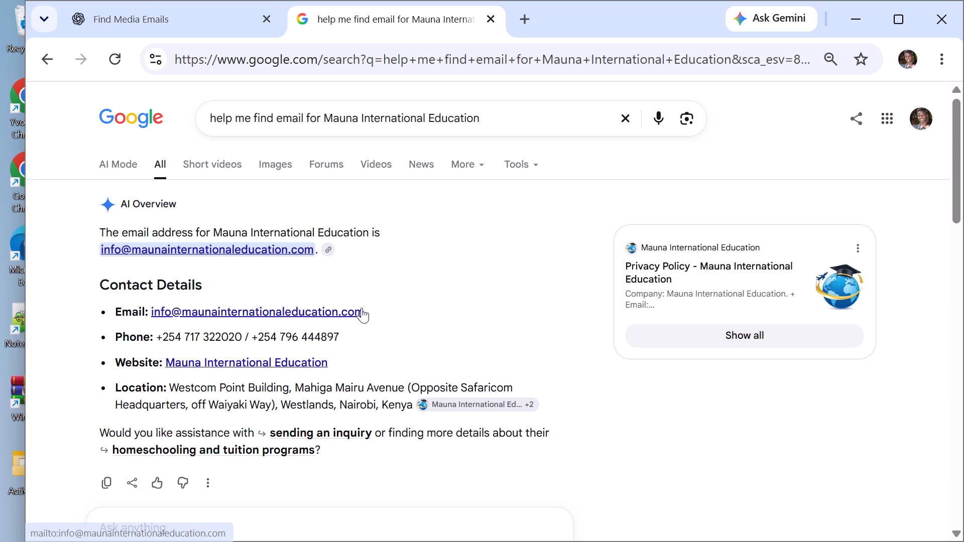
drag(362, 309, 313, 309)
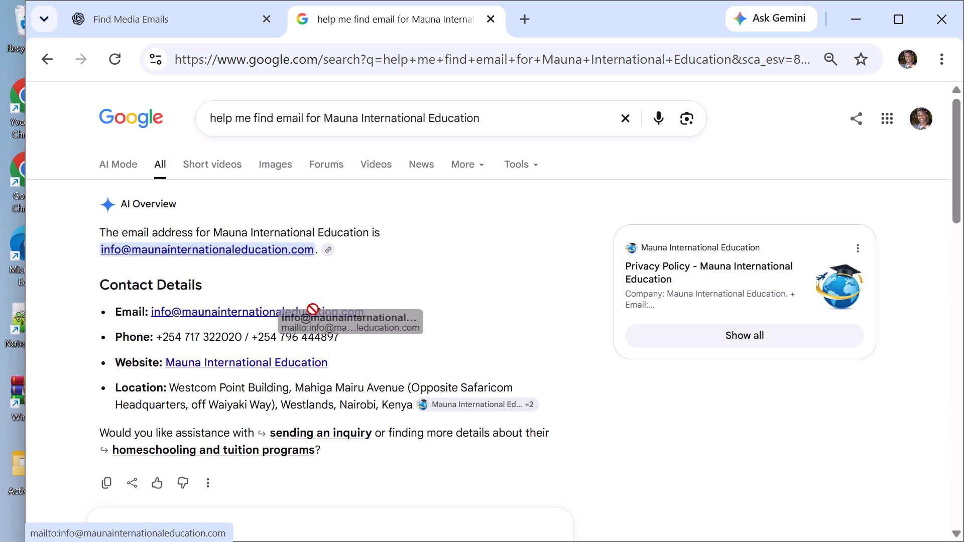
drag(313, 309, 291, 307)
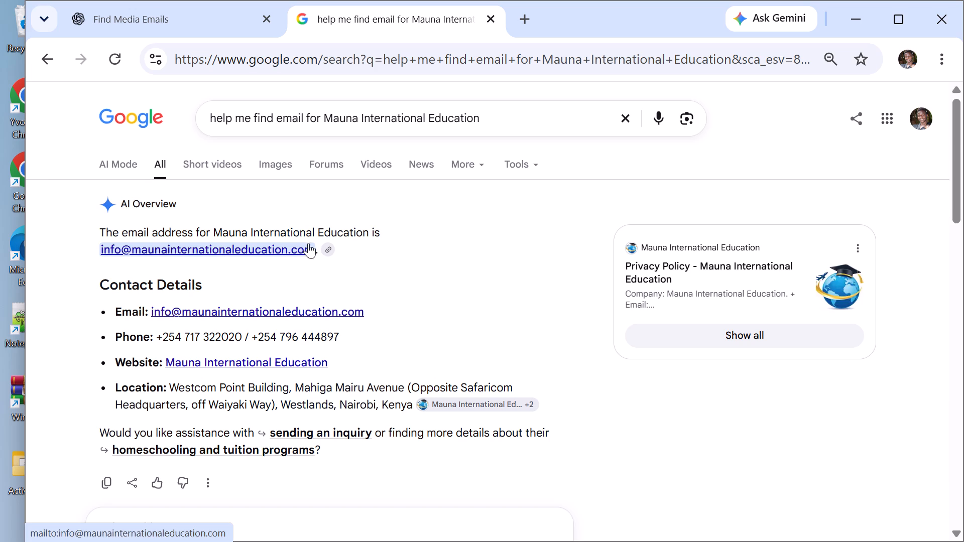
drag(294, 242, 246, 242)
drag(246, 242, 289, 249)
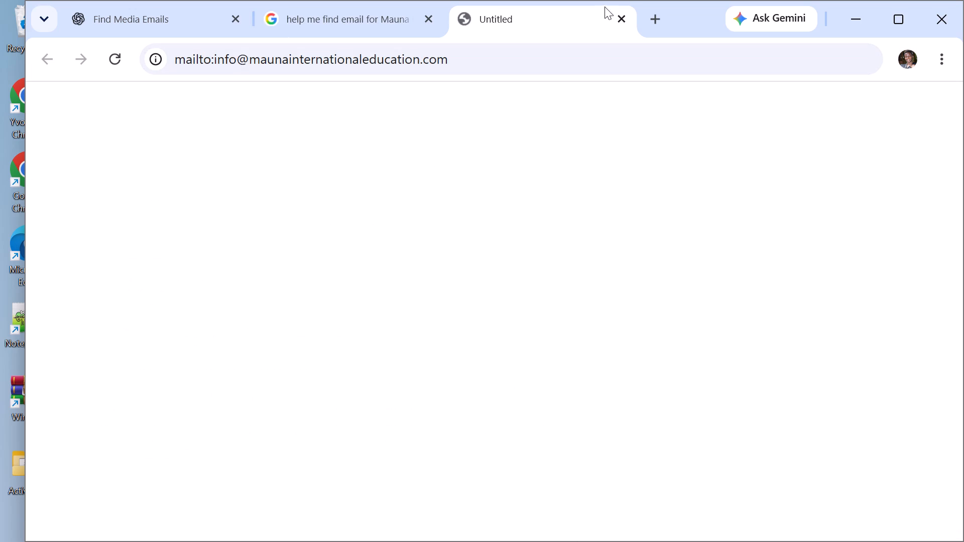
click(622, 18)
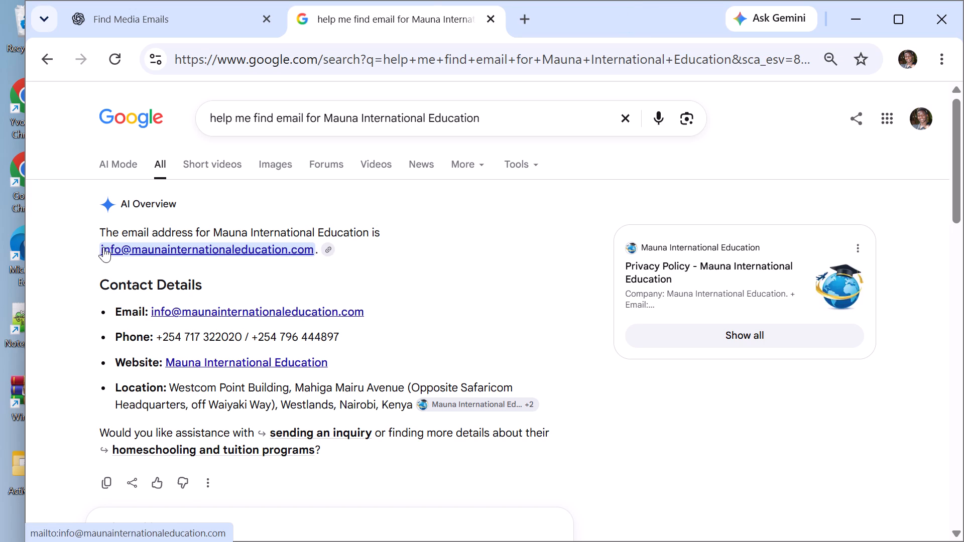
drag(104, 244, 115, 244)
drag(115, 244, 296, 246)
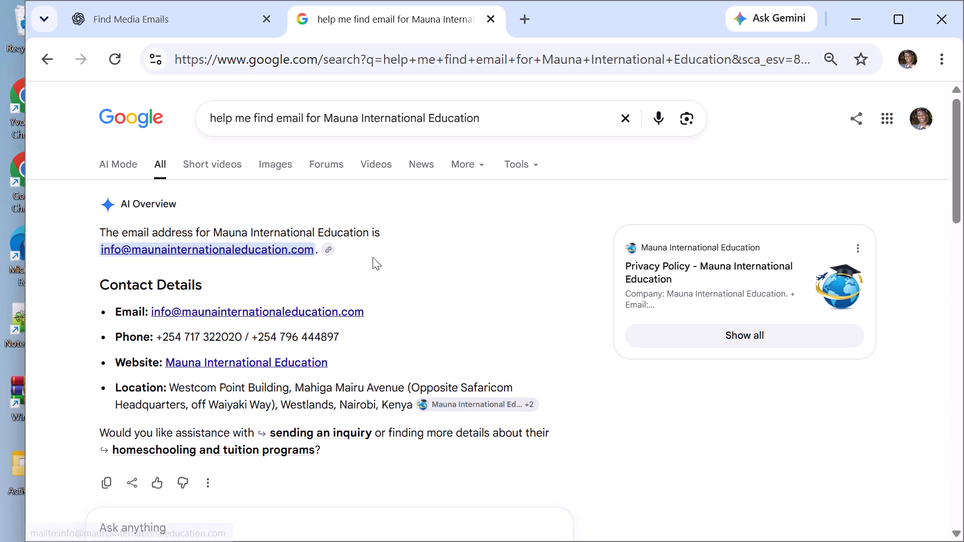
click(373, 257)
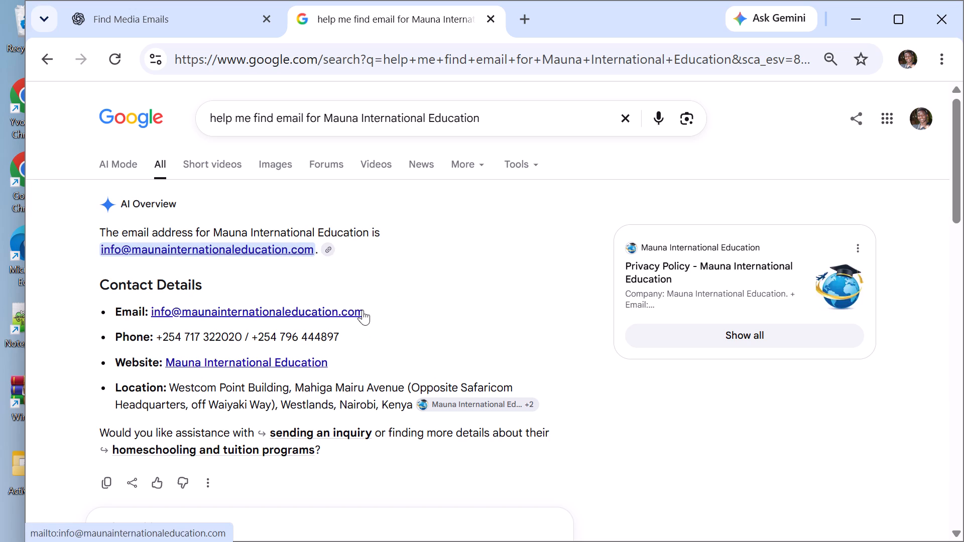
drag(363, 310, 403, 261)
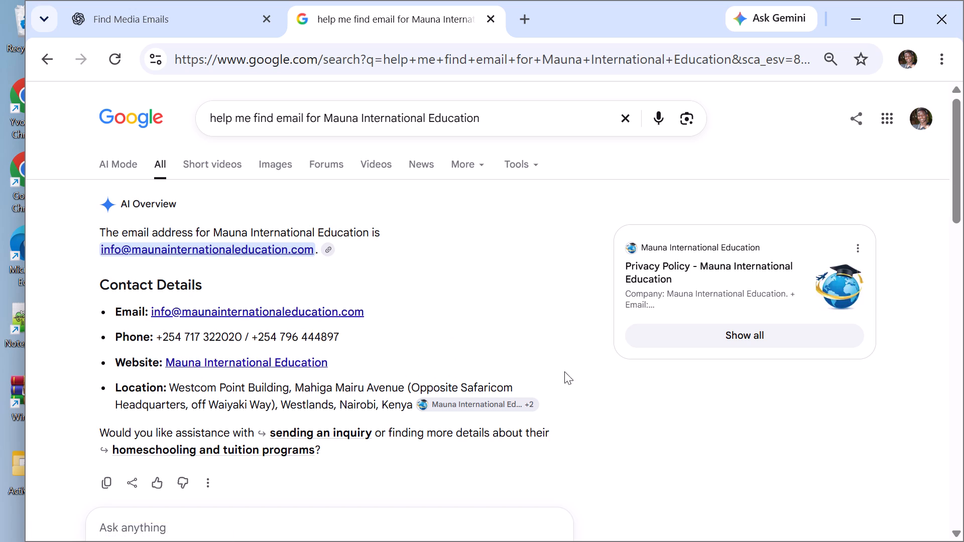
Look through the web results below the AI Overview for Mauna International Education's published contact email.
scroll(694, 500, down, 4)
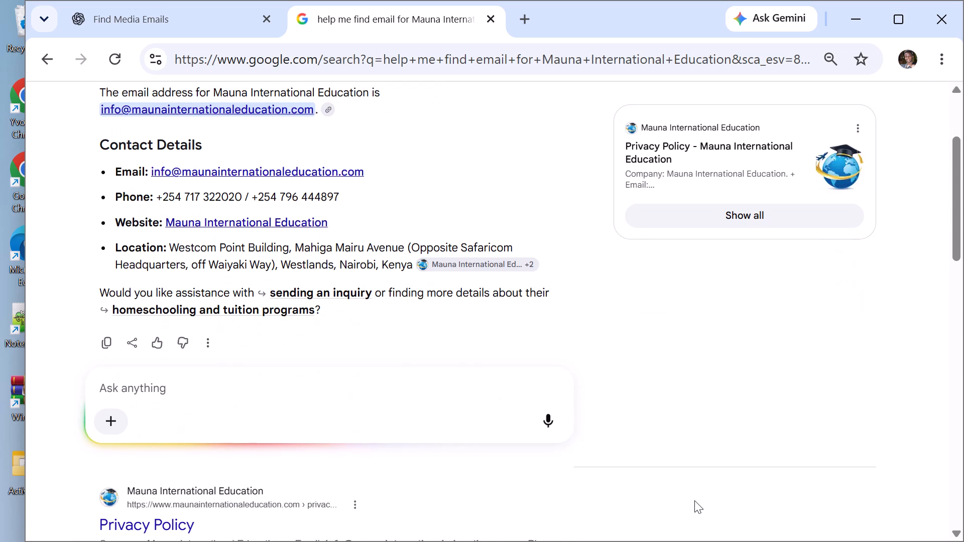
scroll(694, 500, down, 4)
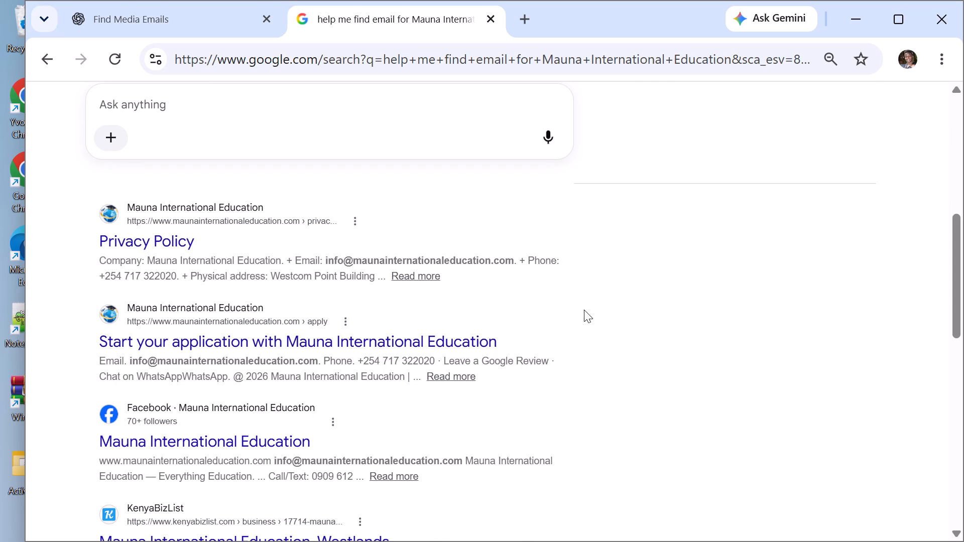
scroll(583, 387, up, 3)
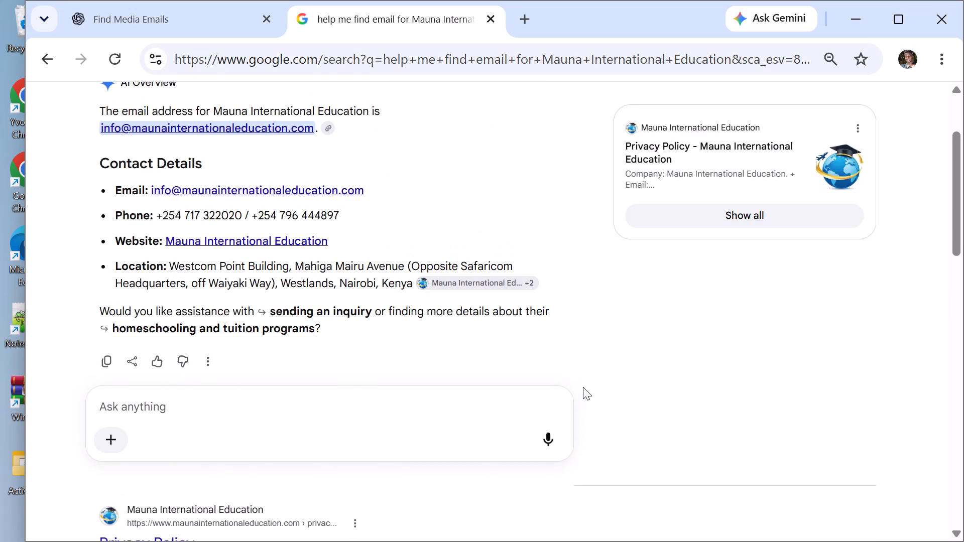
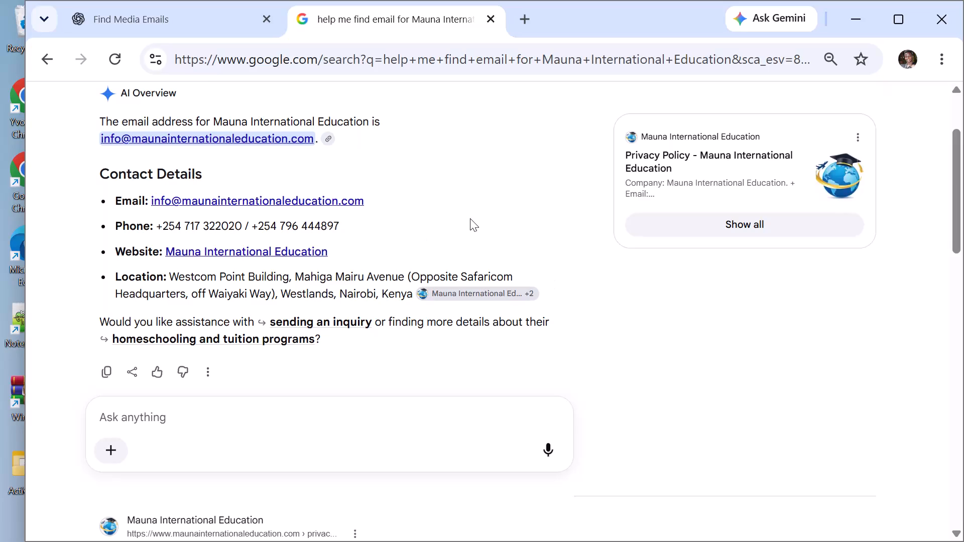
Copy Mauna International Education's contact email from the Privacy Policy entry in the search results.
scroll(638, 261, down, 2)
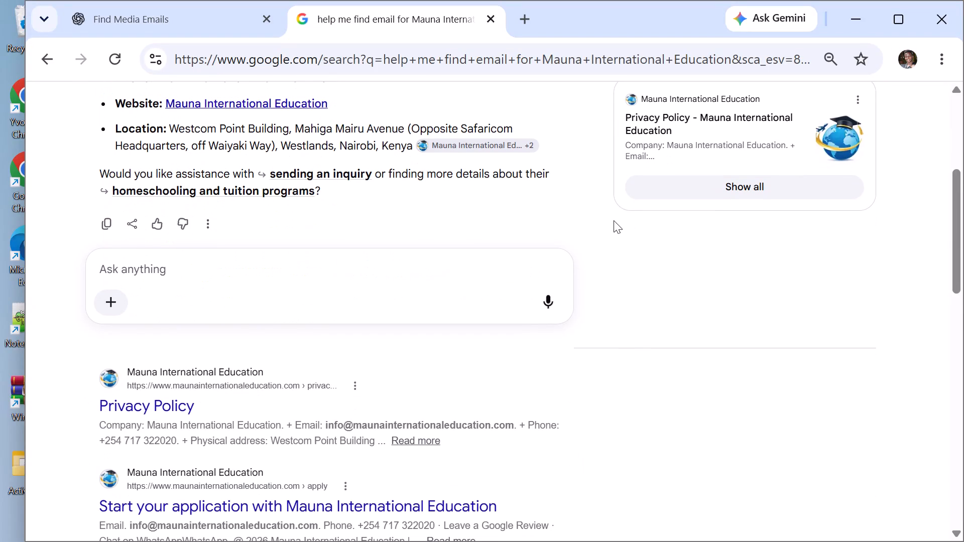
scroll(614, 220, down, 1)
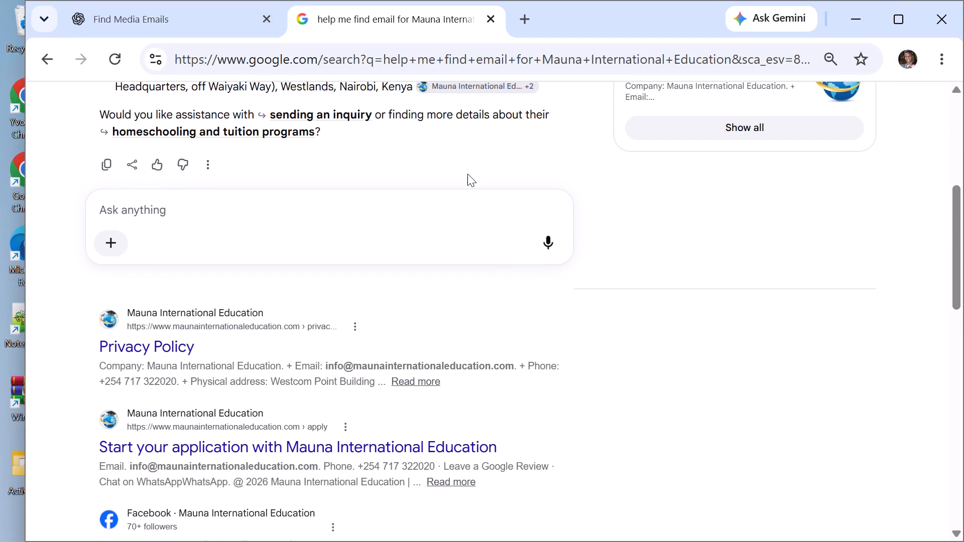
scroll(522, 219, up, 4)
scroll(477, 59, down, 1)
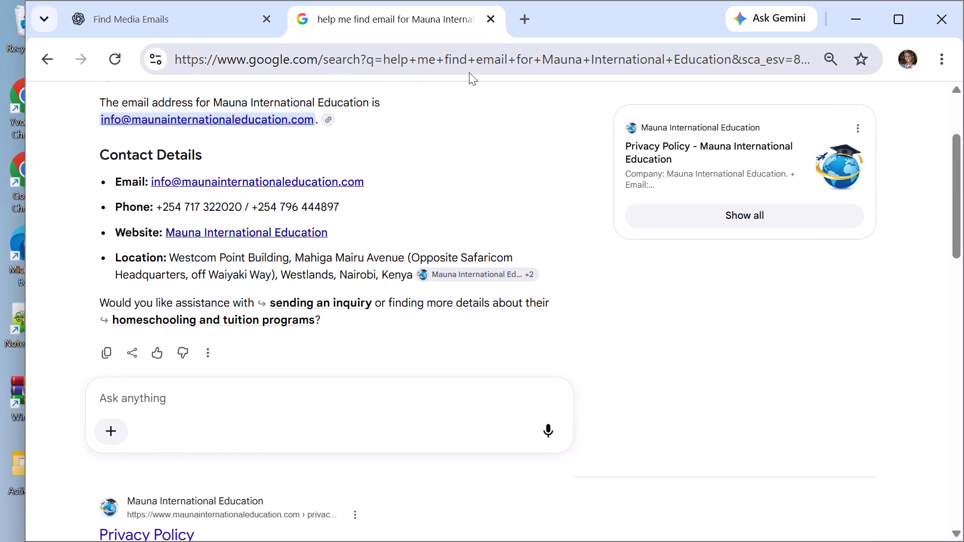
scroll(705, 360, down, 1)
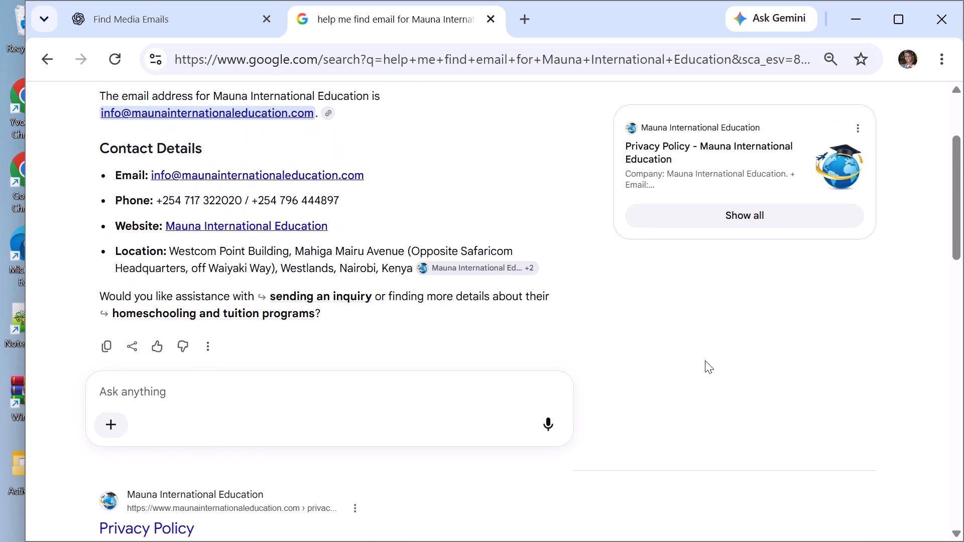
scroll(705, 360, down, 4)
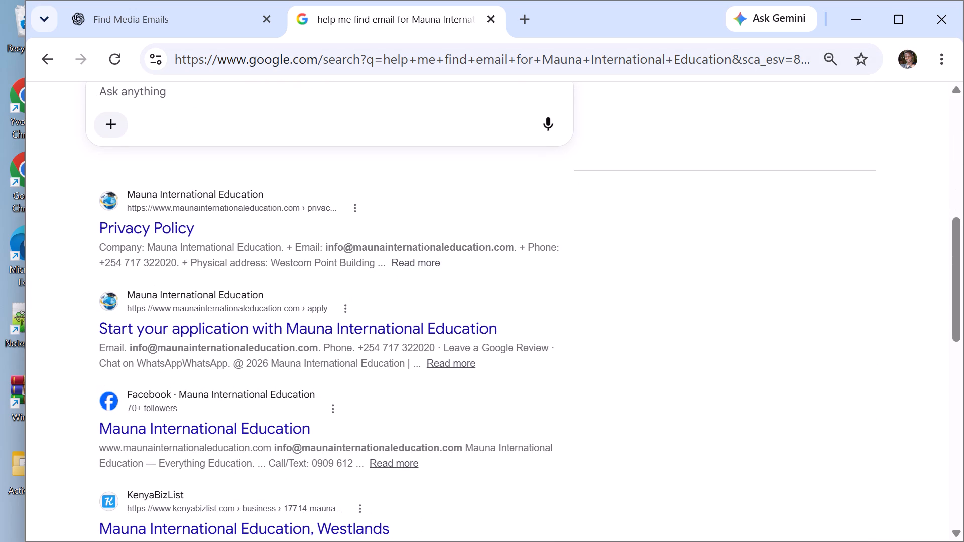
drag(514, 247, 398, 243)
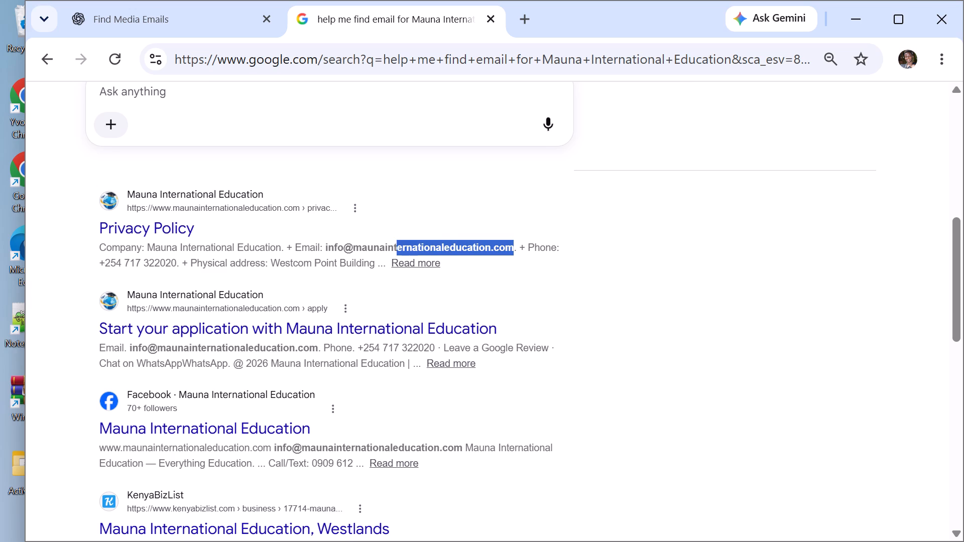
drag(398, 243, 323, 242)
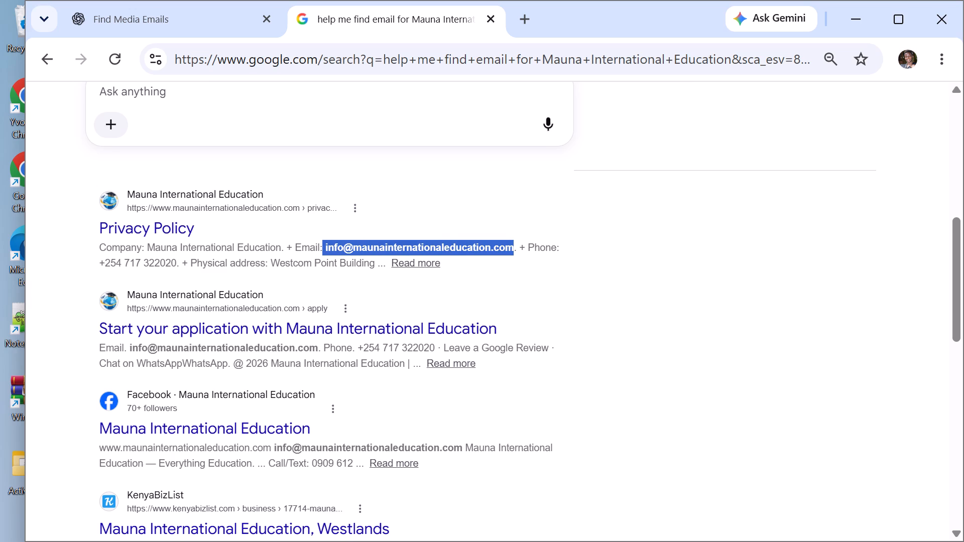
drag(323, 242, 326, 242)
key(ctrl+c)
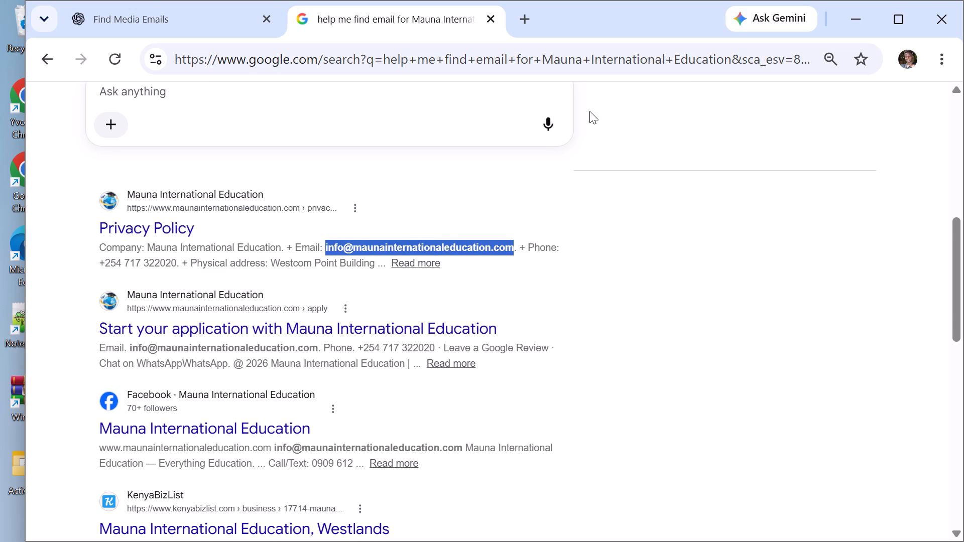
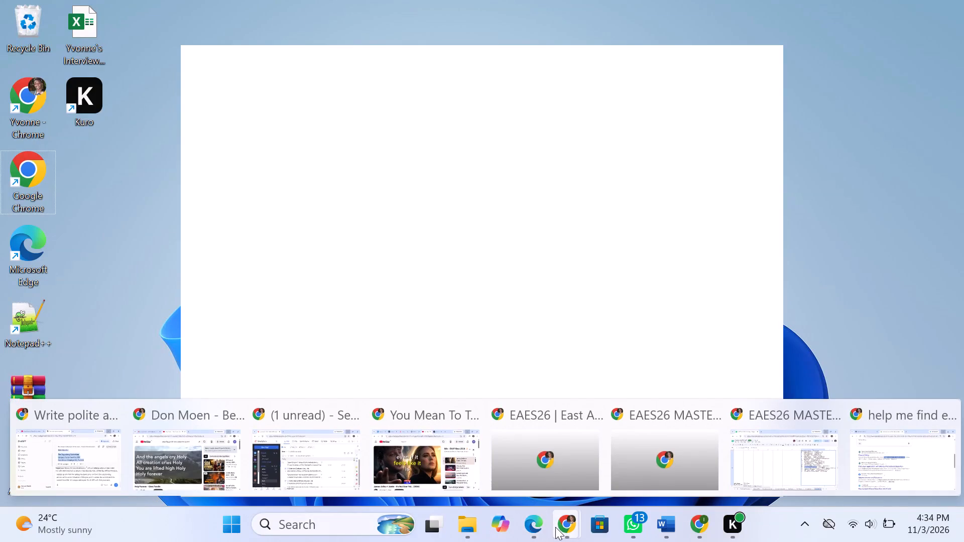
Switch back to the EAES26 MASTER DATA spreadsheet and locate the Mauna International Education row's email cell, C468, on the Nominations sheet.
click(790, 458)
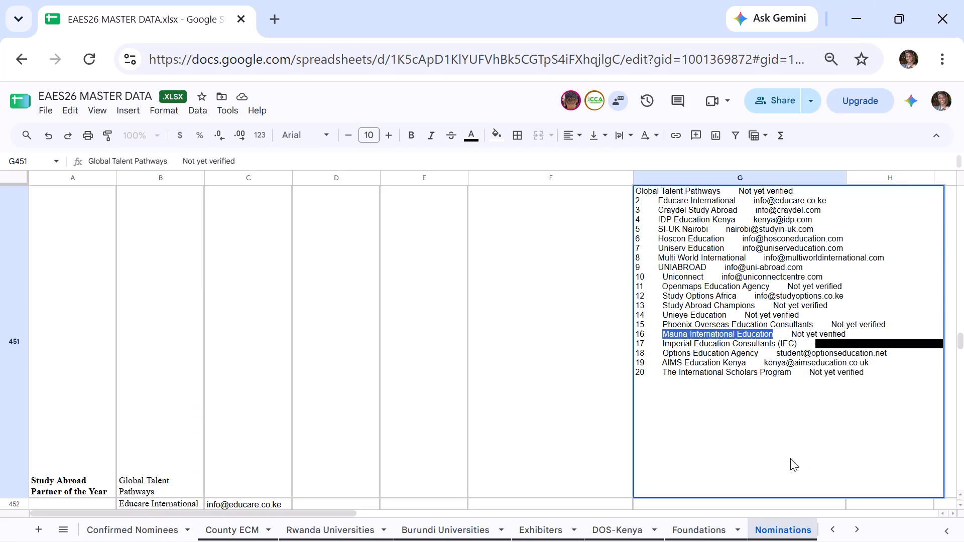
scroll(305, 384, down, 2)
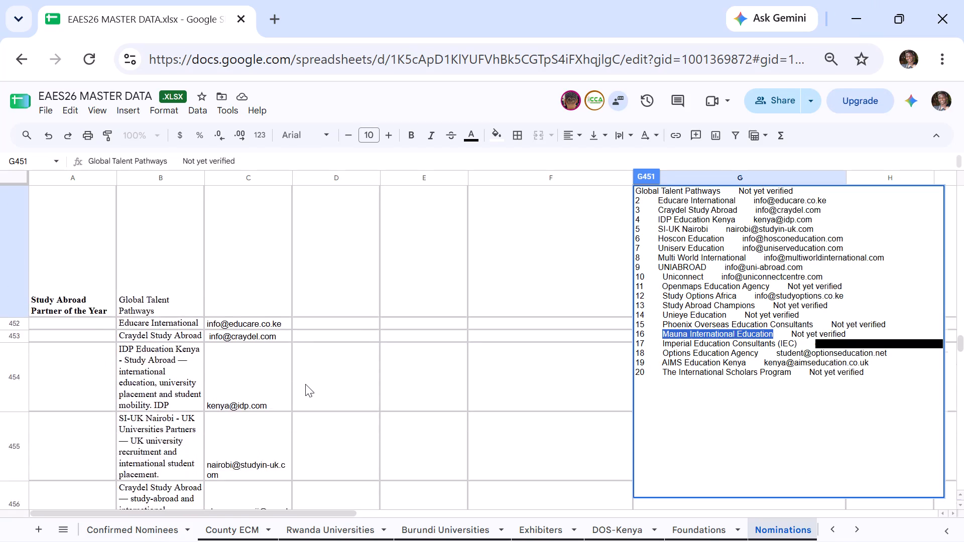
scroll(305, 384, down, 4)
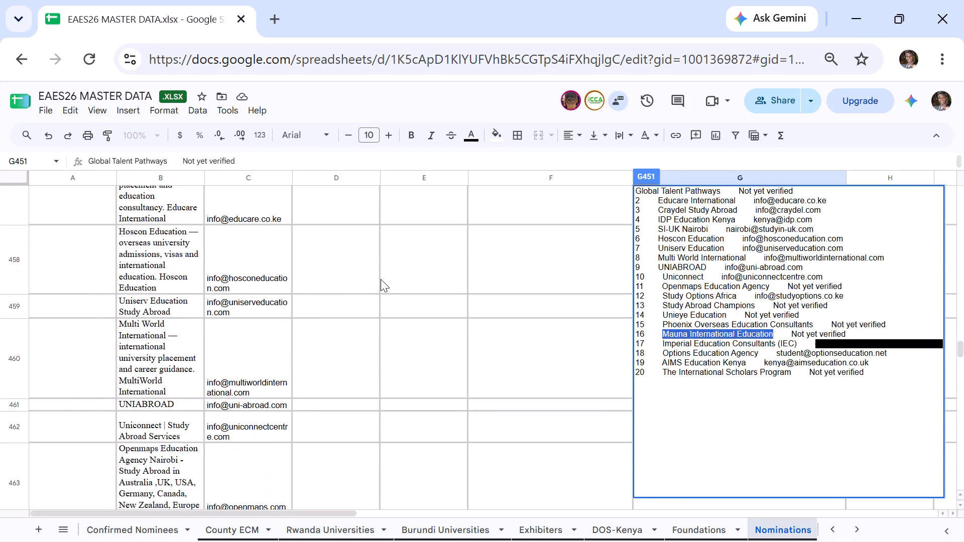
scroll(343, 460, down, 2)
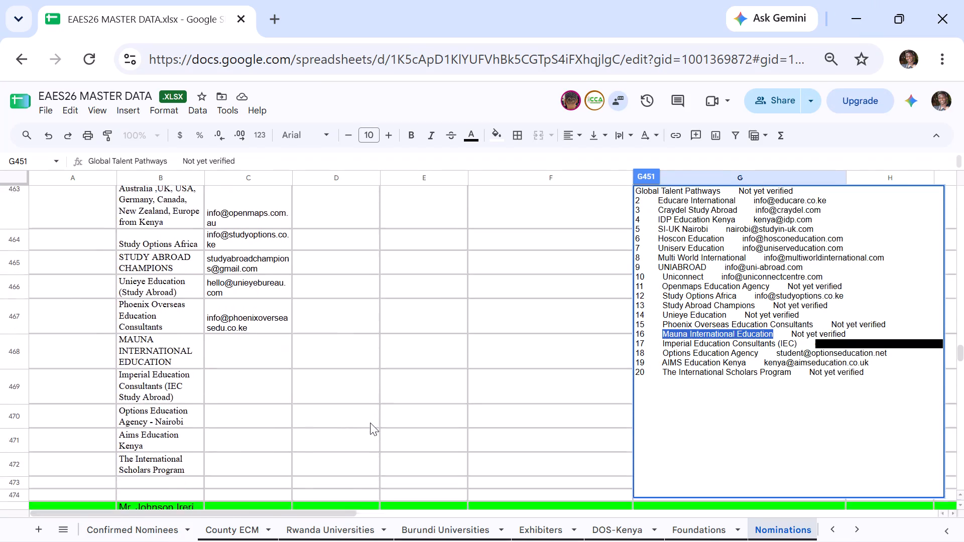
scroll(370, 423, down, 2)
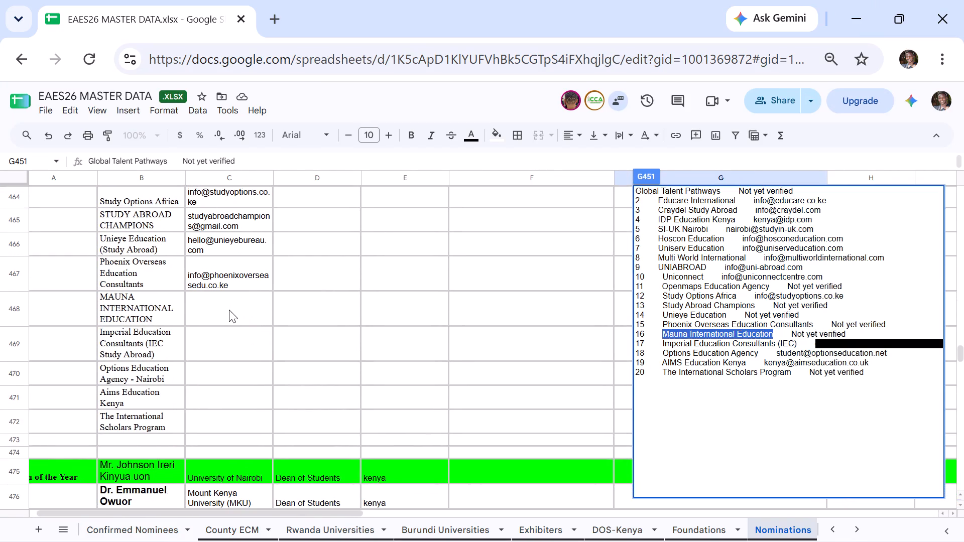
Paste the copied contact email into column C of the Mauna International Education row, cell C468.
double_click(229, 310)
key(ctrl+v)
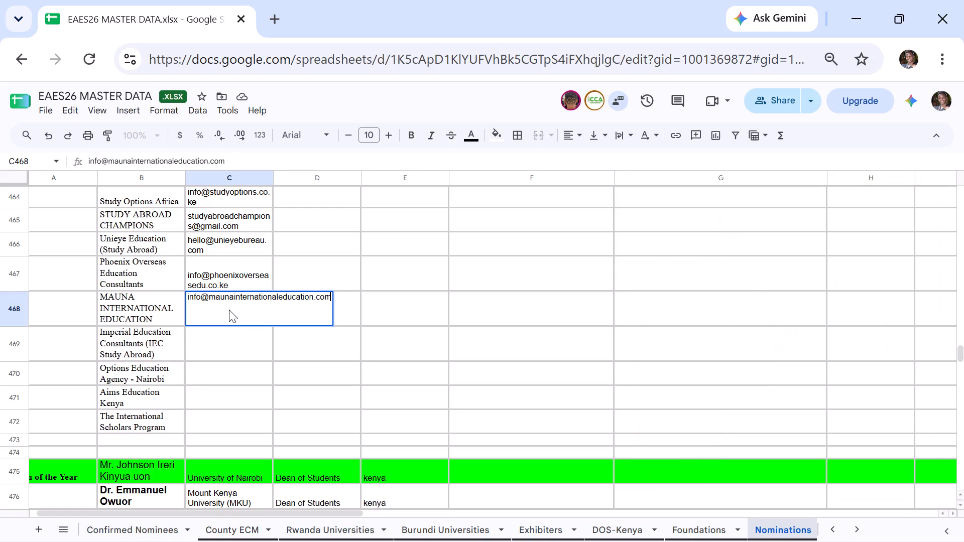
click(209, 344)
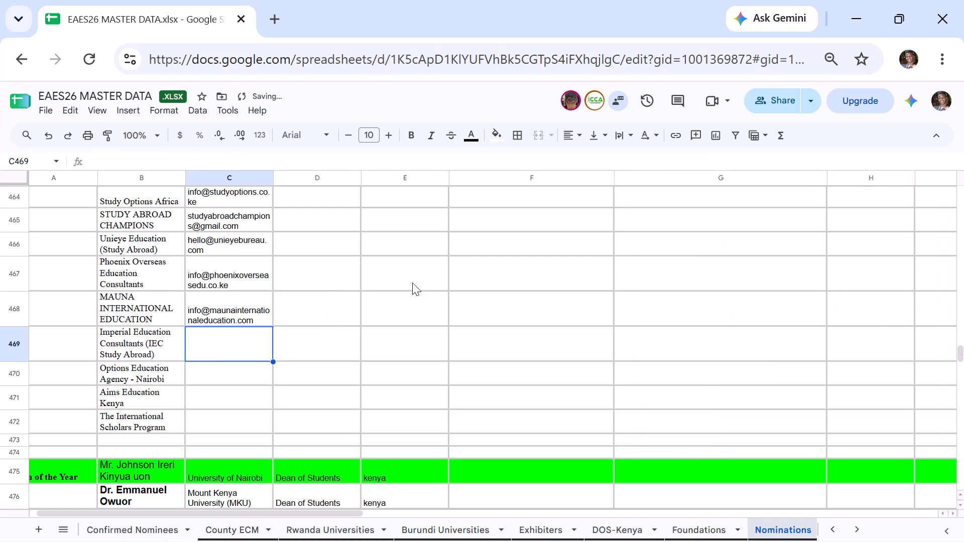
Copy the Imperial Education Consultants (IEC) email from entry 17 of the agency contact list in cell G451.
scroll(544, 243, up, 9)
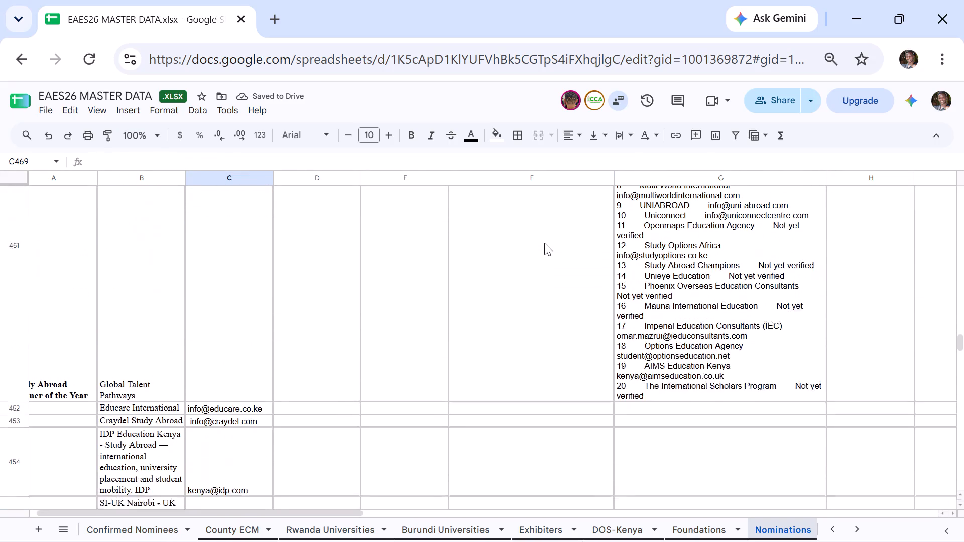
double_click(647, 313)
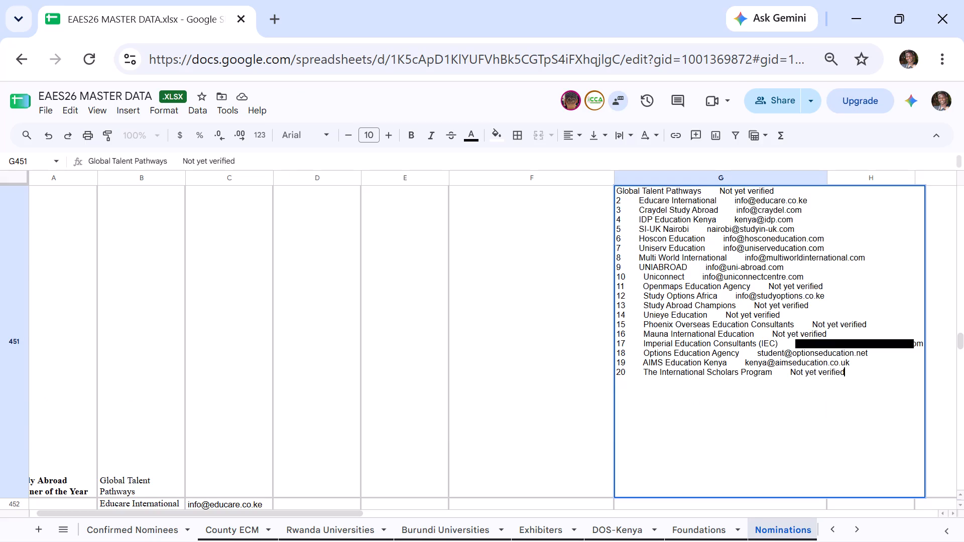
drag(792, 342, 884, 343)
drag(884, 343, 925, 343)
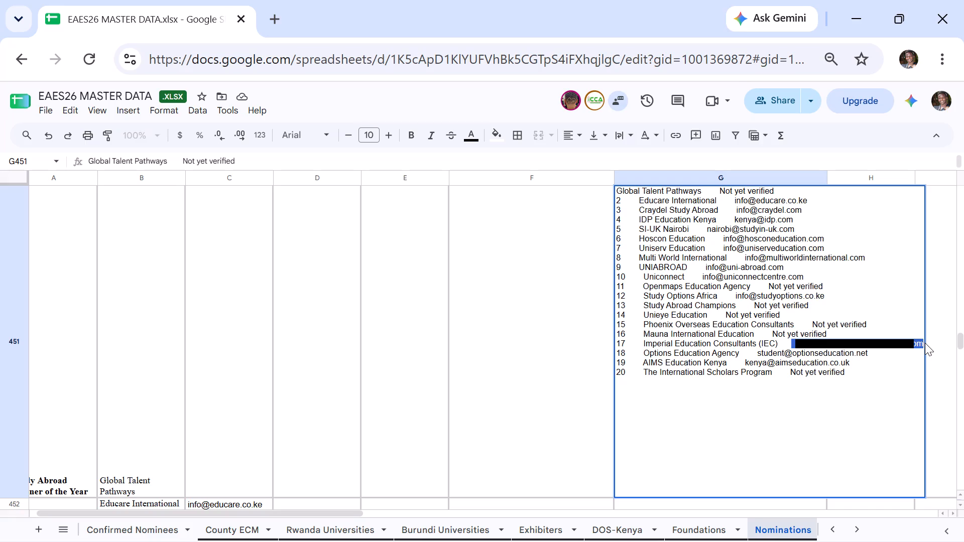
key(ctrl+c)
Paste the copied email into column C of the Imperial Education Consultants row, cell C469.
scroll(227, 496, down, 1)
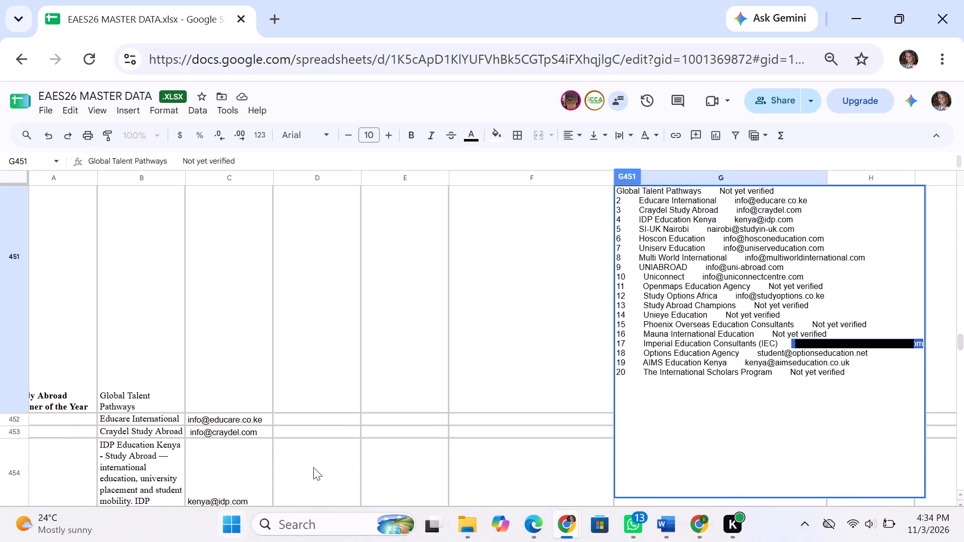
scroll(444, 373, down, 3)
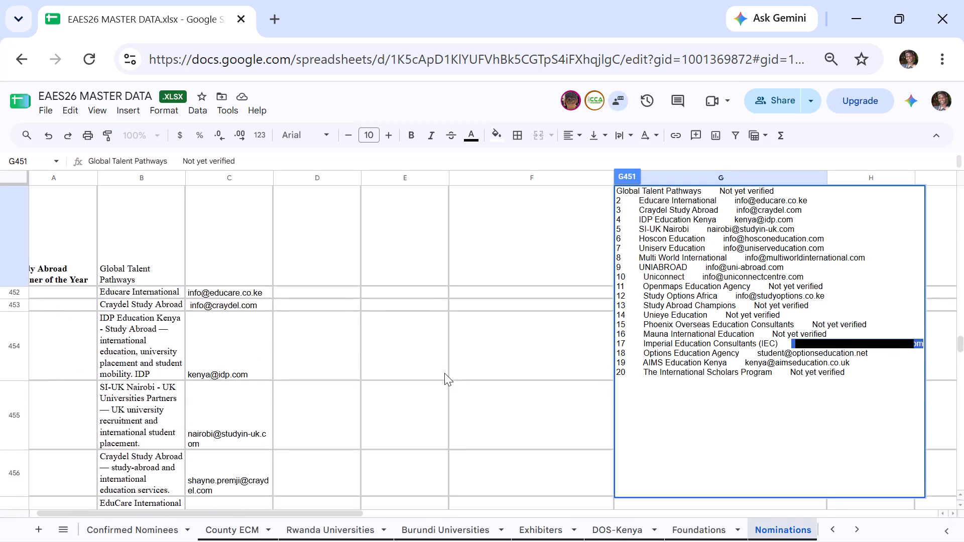
scroll(444, 373, down, 6)
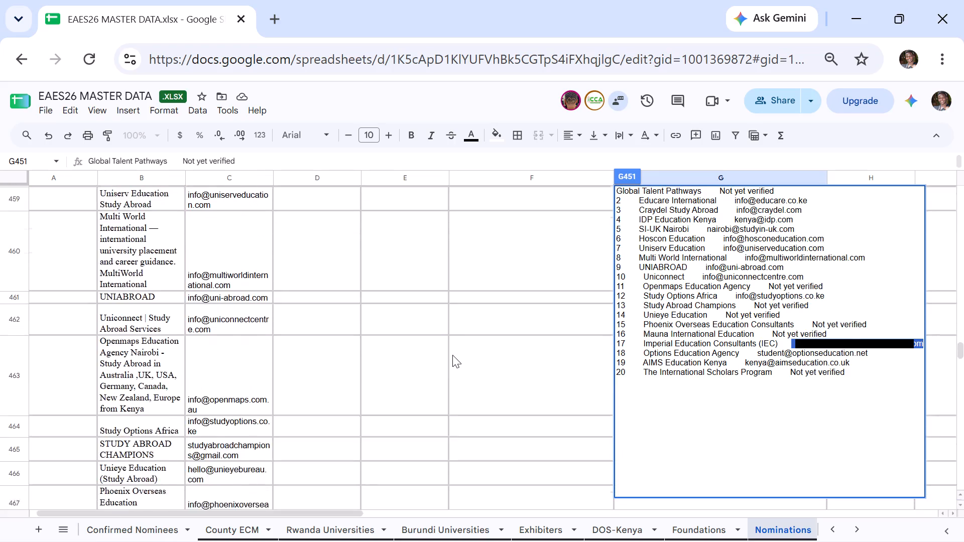
scroll(452, 355, down, 3)
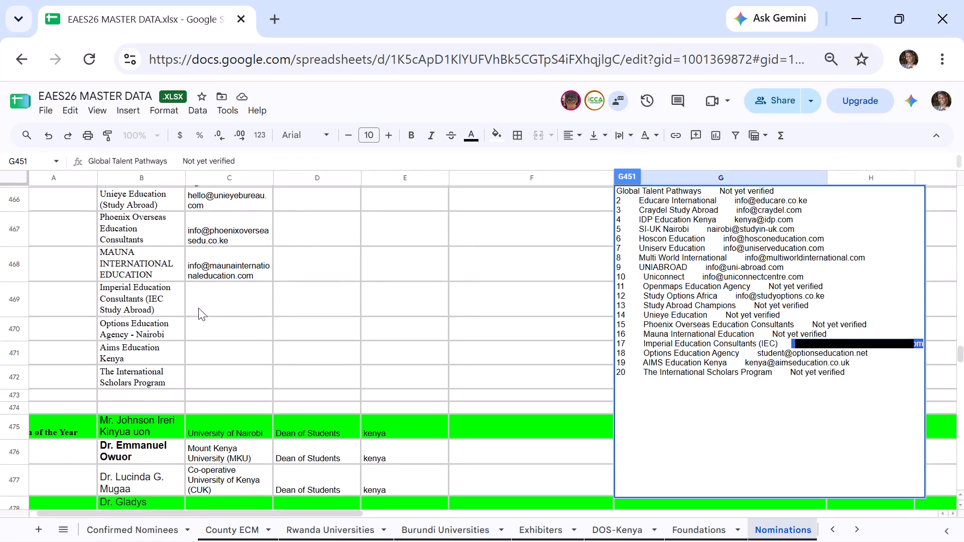
double_click(217, 298)
key(ctrl+v)
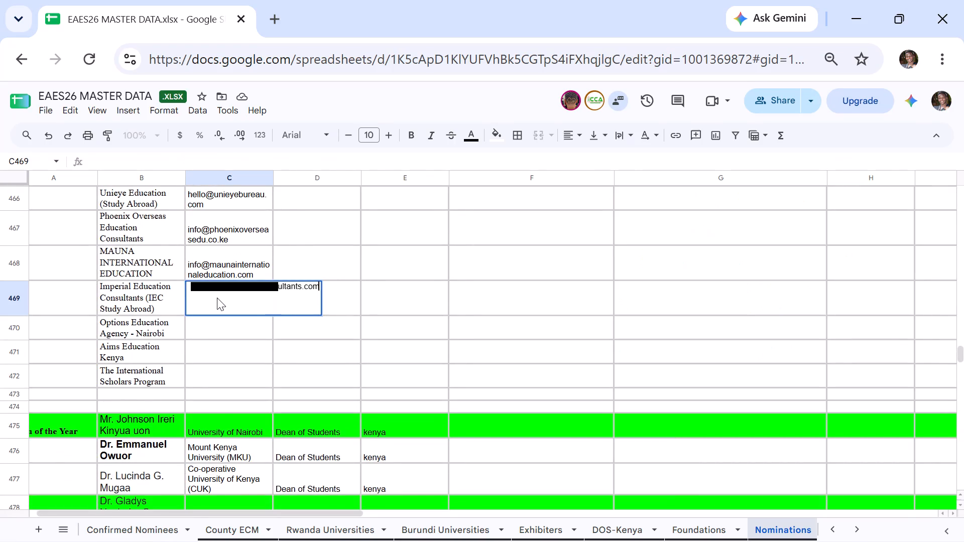
drag(217, 298, 244, 325)
Copy the Options Education Agency email from entry 18 of the agency contact list in cell G451.
double_click(244, 325)
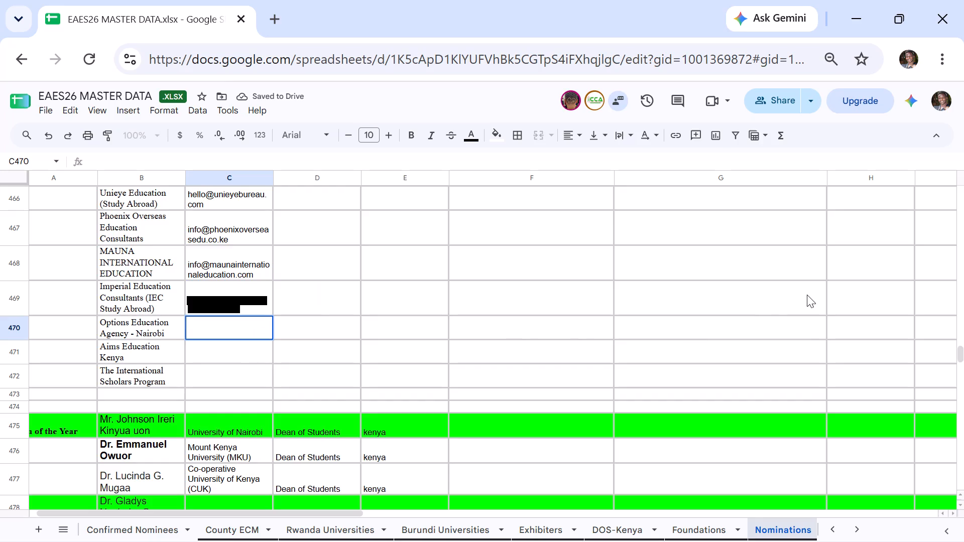
click(850, 333)
click(820, 291)
drag(799, 250, 919, 379)
scroll(888, 318, up, 1)
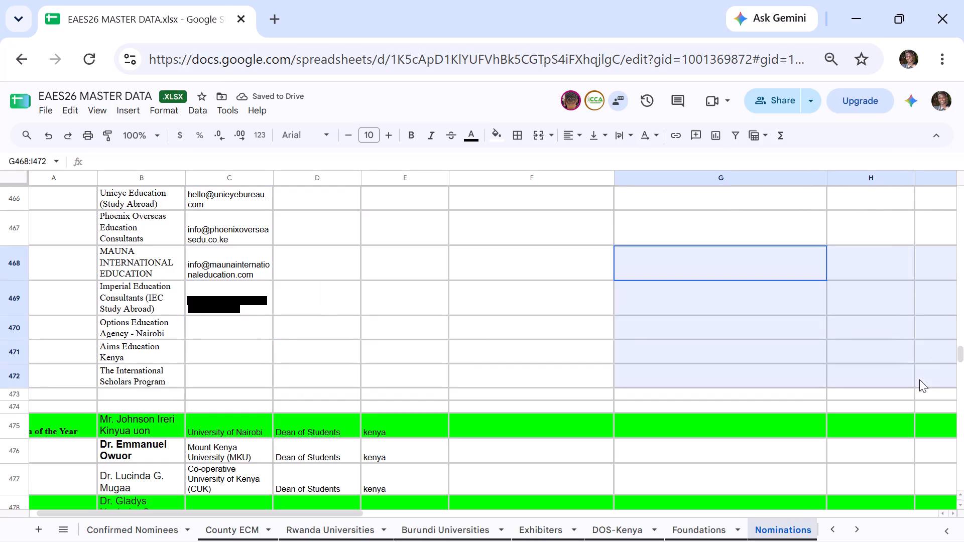
click(556, 326)
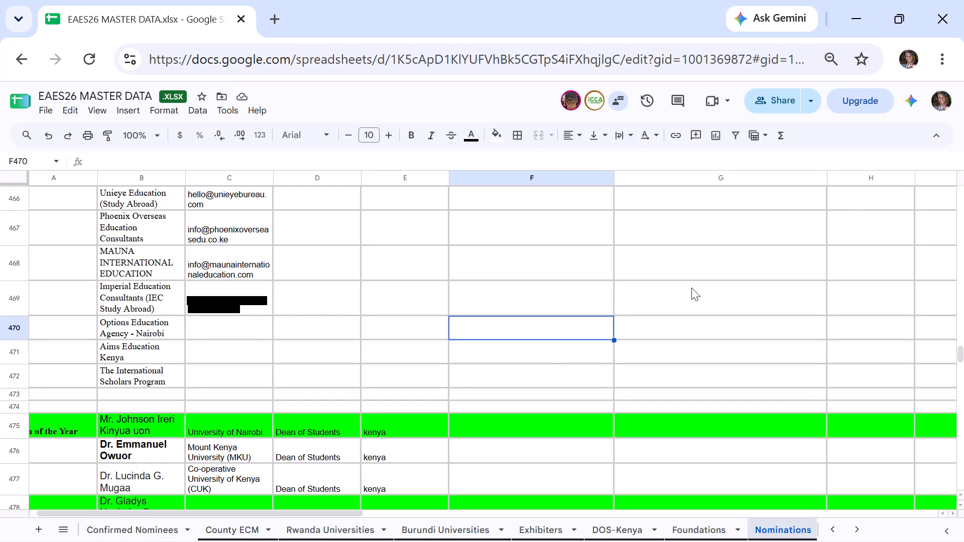
scroll(692, 286, right, 1)
scroll(692, 286, up, 10)
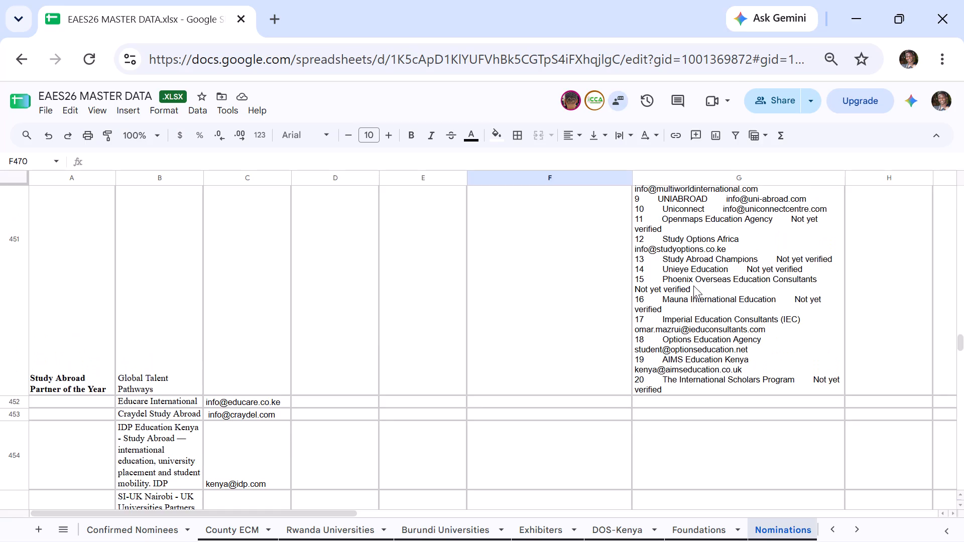
double_click(693, 286)
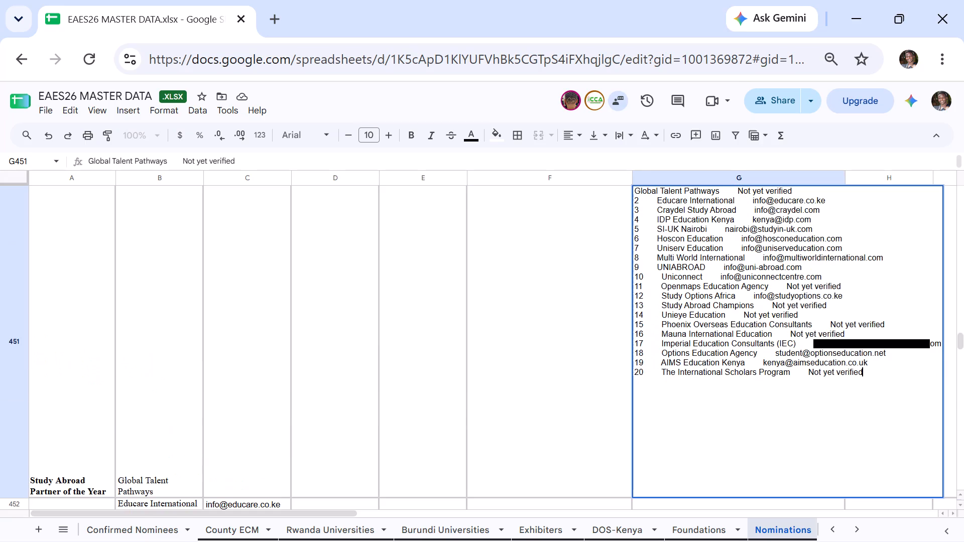
drag(693, 286, 680, 300)
click(706, 298)
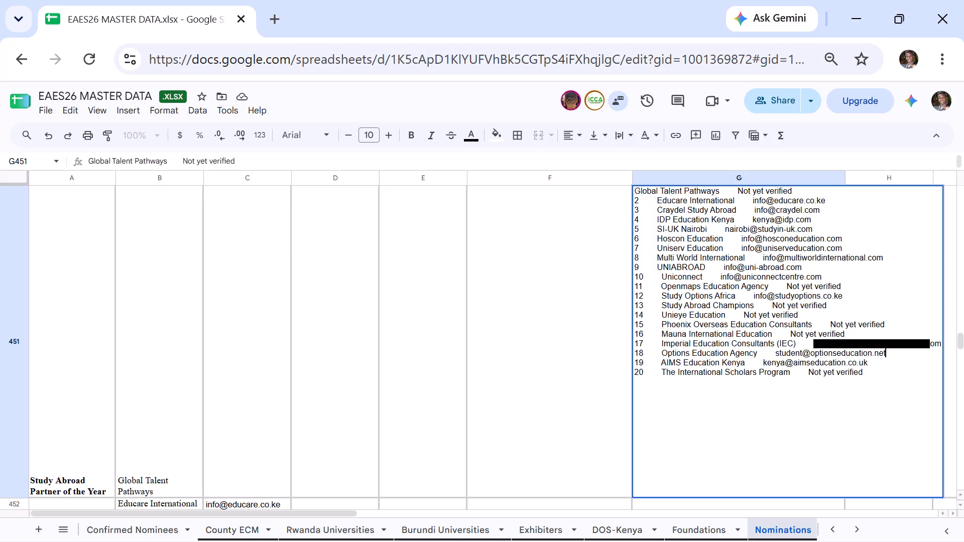
click(886, 352)
drag(886, 352, 776, 351)
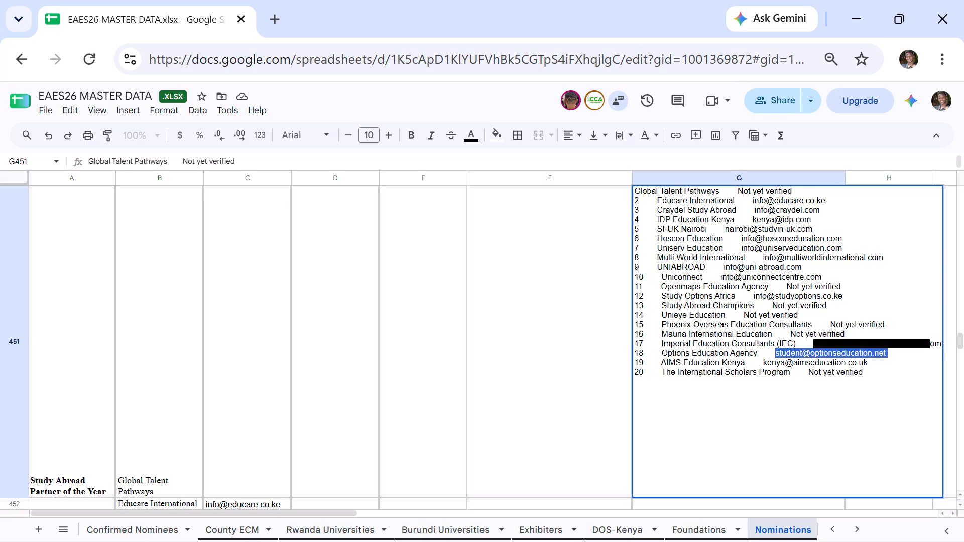
drag(776, 351, 783, 353)
key(ctrl+c)
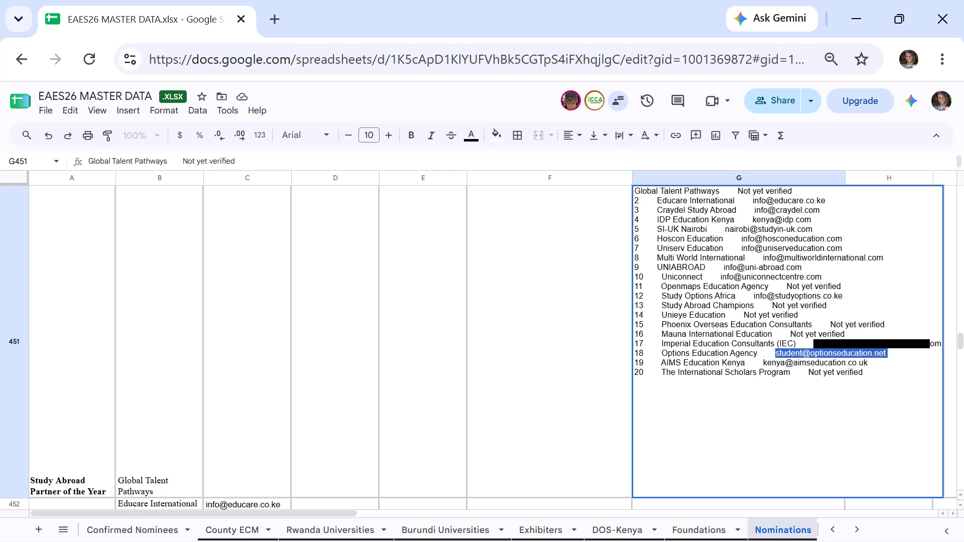
Paste the copied email into column C of the Options Education Agency - Nairobi row, cell C470.
click(783, 353)
click(561, 400)
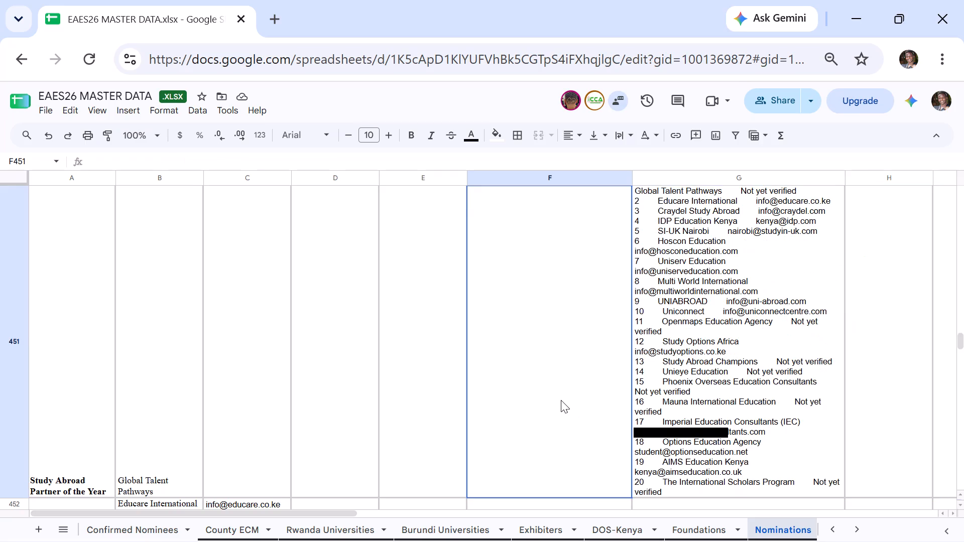
scroll(577, 378, down, 6)
scroll(577, 378, left, 1)
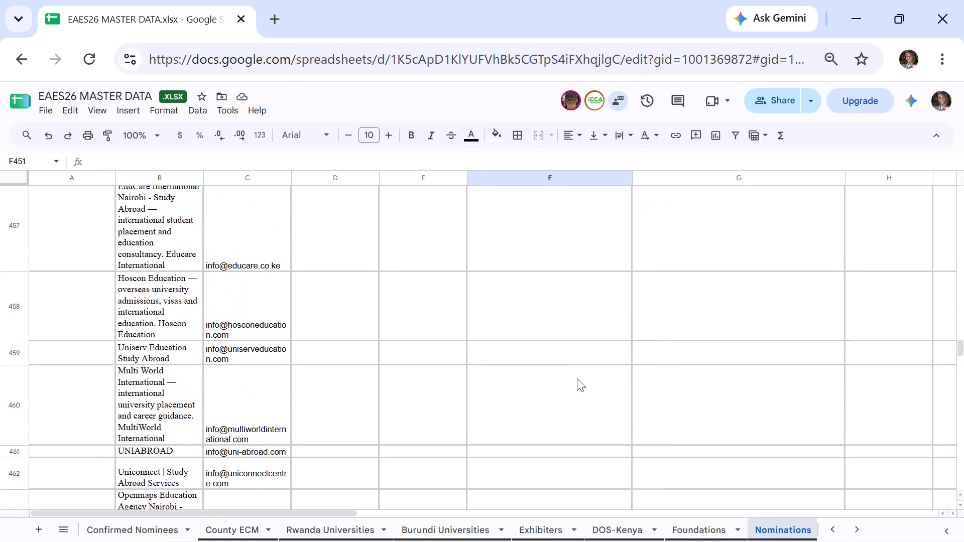
click(577, 378)
scroll(577, 378, down, 2)
scroll(581, 322, down, 1)
scroll(581, 230, down, 1)
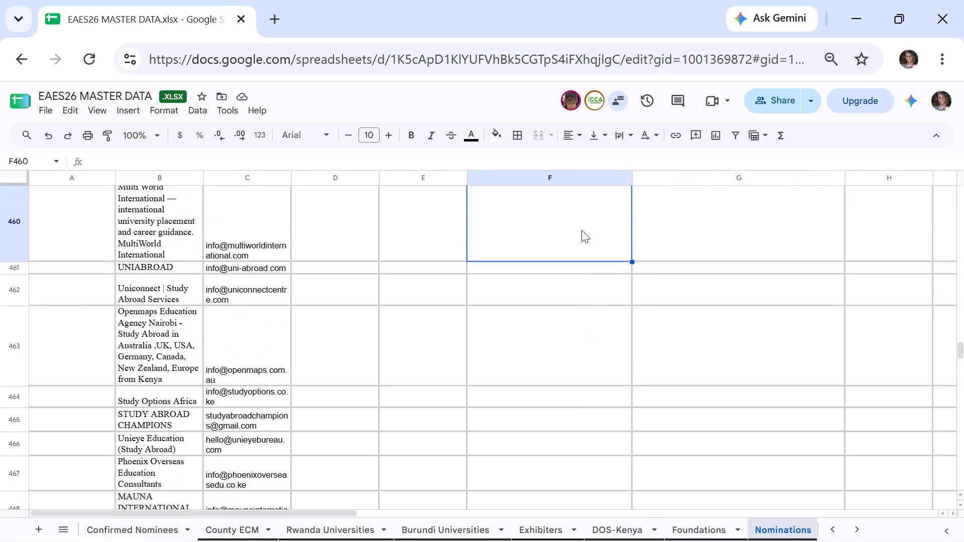
scroll(581, 230, down, 1)
click(357, 441)
scroll(357, 441, down, 1)
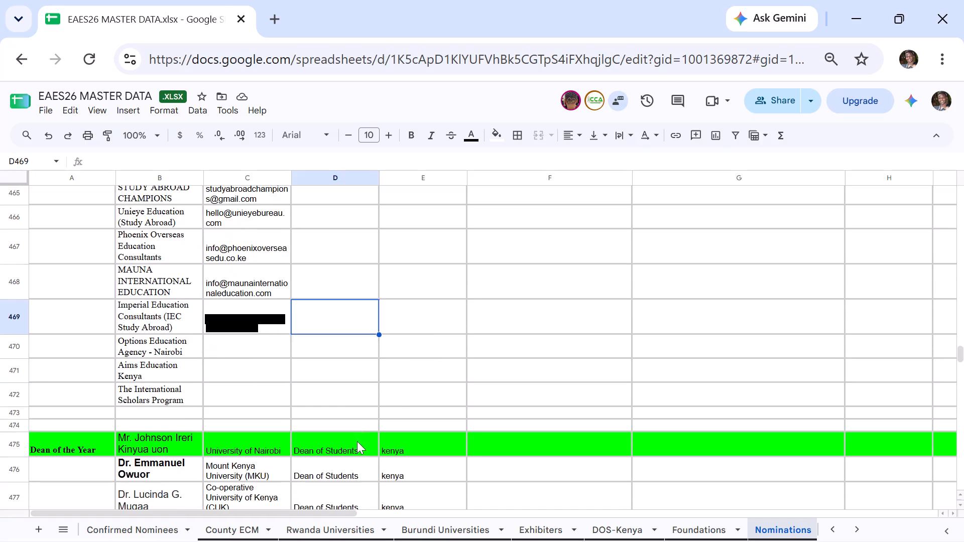
scroll(393, 401, down, 1)
click(390, 402)
double_click(239, 338)
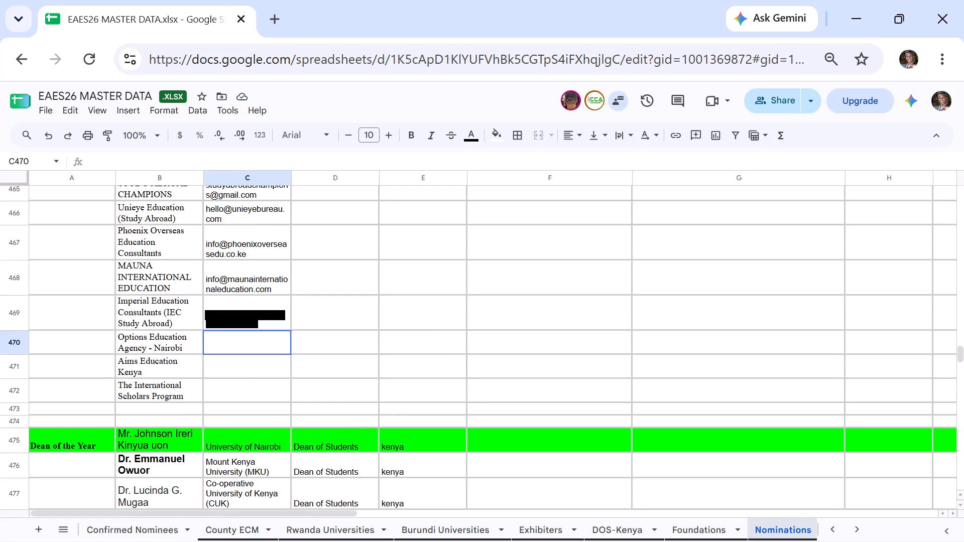
key(ctrl+v)
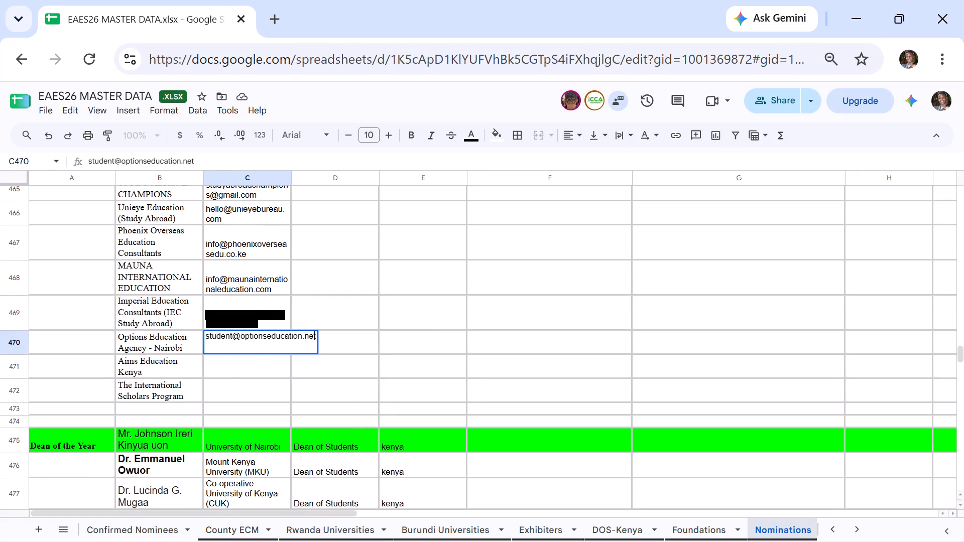
double_click(225, 366)
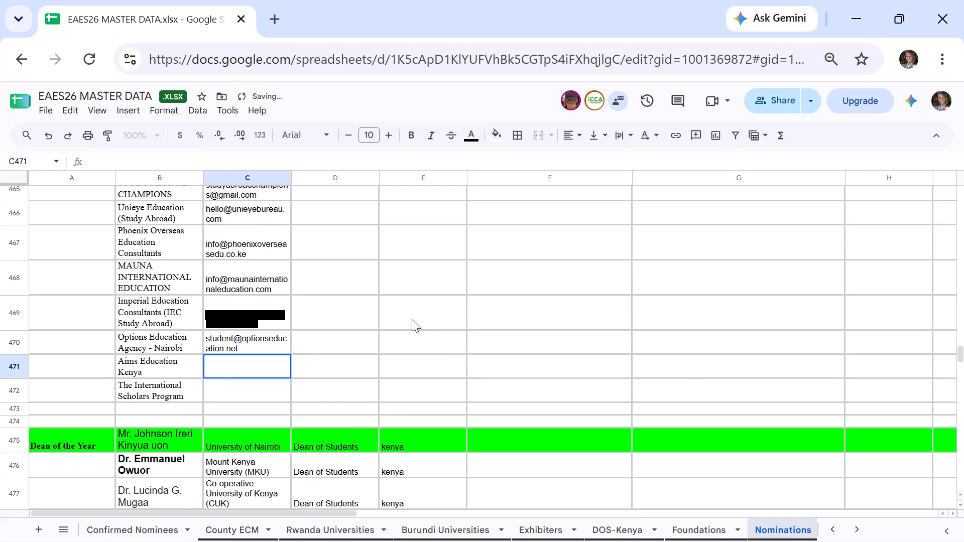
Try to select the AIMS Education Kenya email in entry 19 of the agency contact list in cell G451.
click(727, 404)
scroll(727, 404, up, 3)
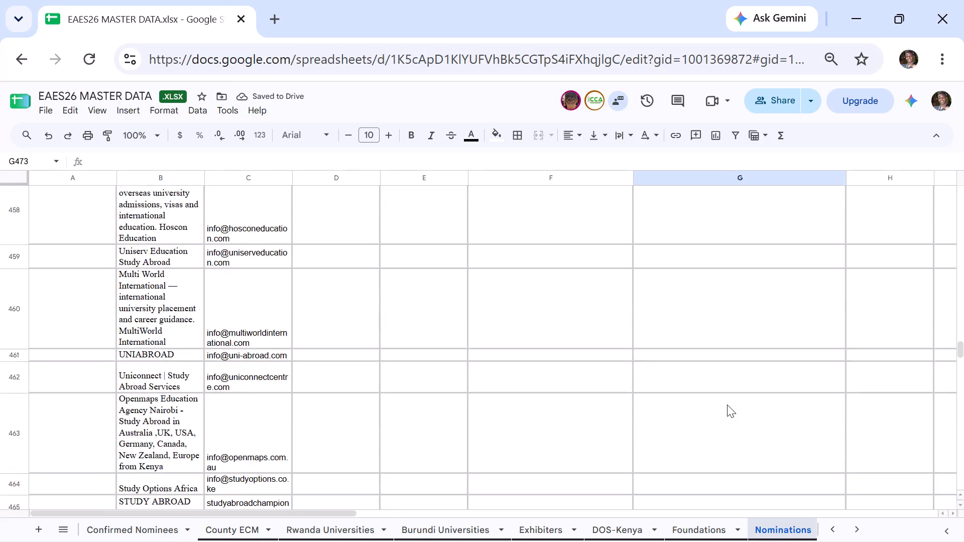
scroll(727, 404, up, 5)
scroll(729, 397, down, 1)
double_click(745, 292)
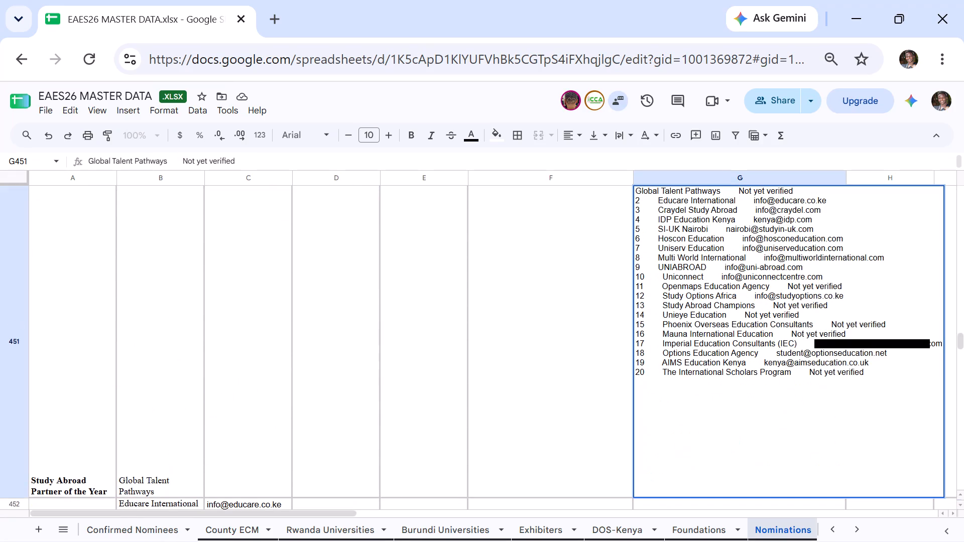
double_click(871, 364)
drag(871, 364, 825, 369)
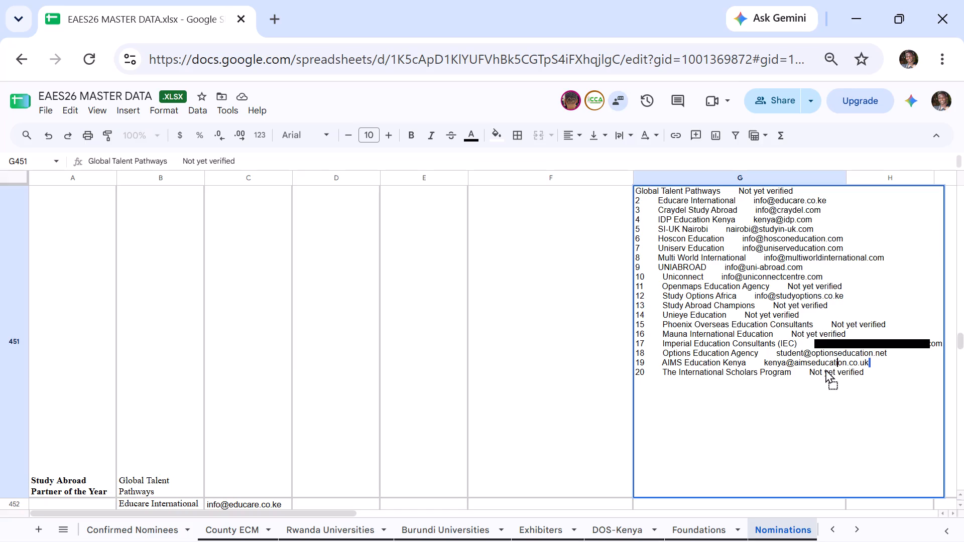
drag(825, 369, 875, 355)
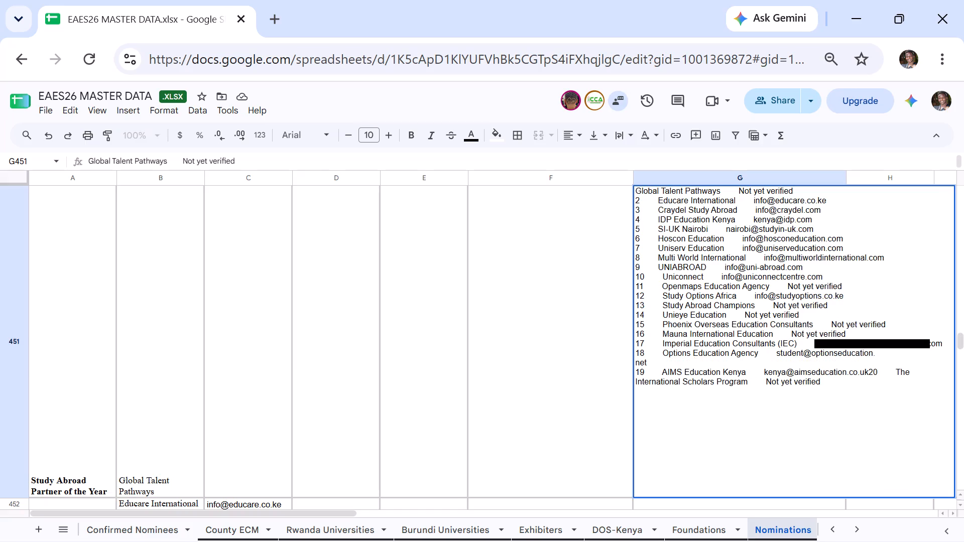
Remove the stray line break before "net" in the Options Education Agency email, entry 18 of cell G451.
click(886, 356)
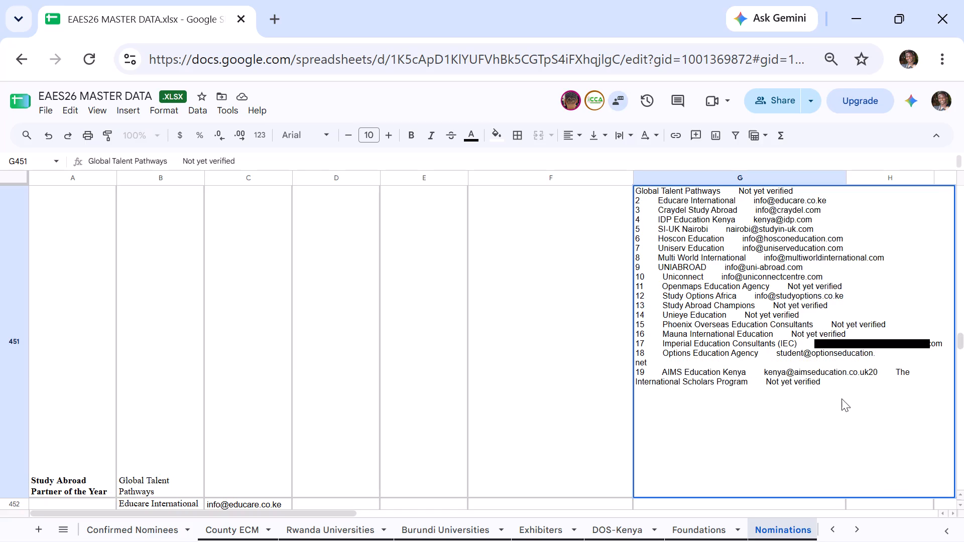
double_click(841, 398)
double_click(841, 398)
click(636, 363)
key(BackSpace)
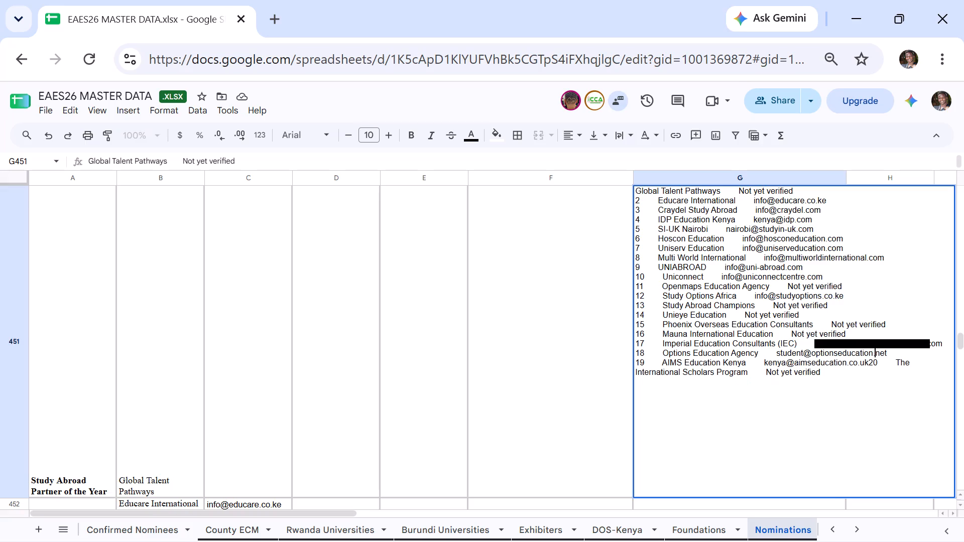
Copy the Options Education Agency email from entry 18 of the agency contact list in G451 and finish editing the cell.
click(886, 349)
drag(886, 349, 869, 351)
drag(869, 351, 795, 356)
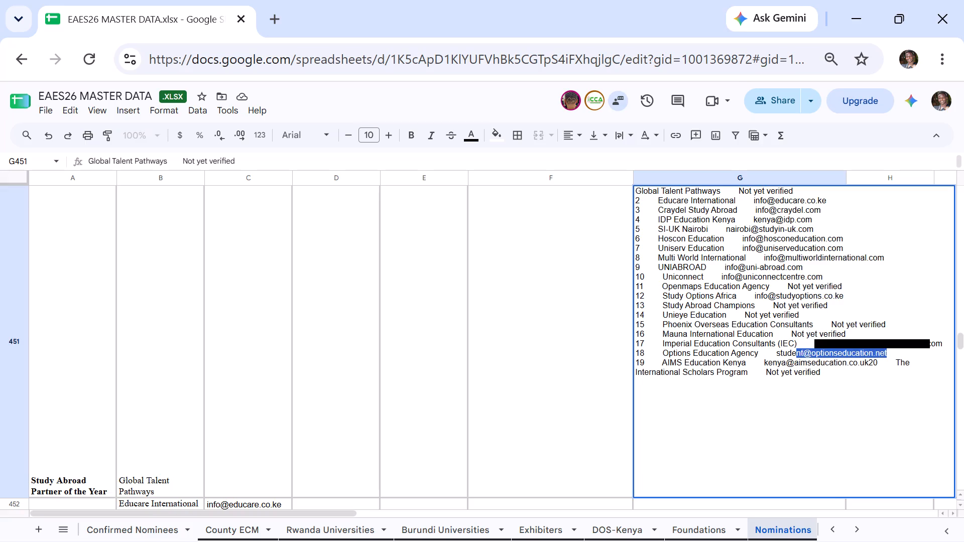
drag(795, 356, 773, 354)
key(ctrl+c)
click(646, 399)
scroll(646, 399, down, 2)
click(643, 383)
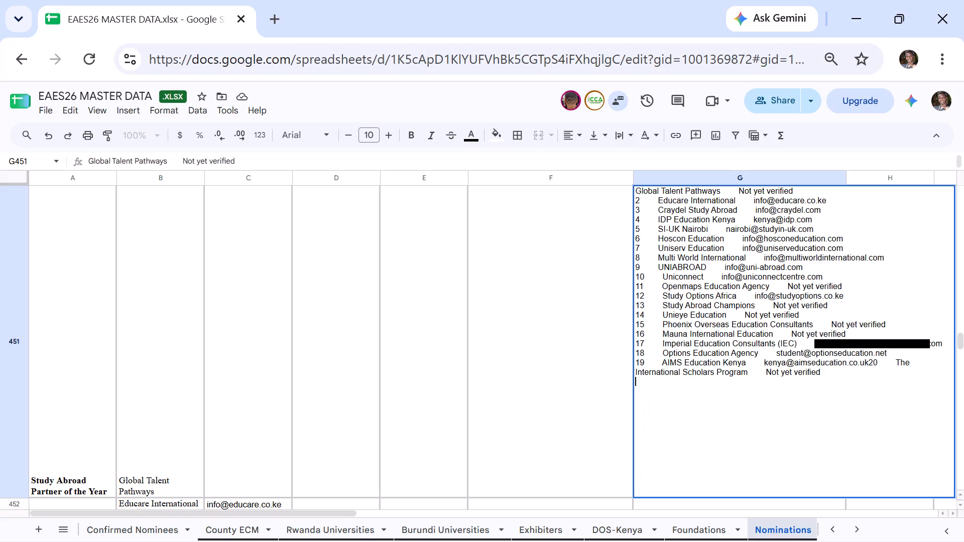
click(559, 439)
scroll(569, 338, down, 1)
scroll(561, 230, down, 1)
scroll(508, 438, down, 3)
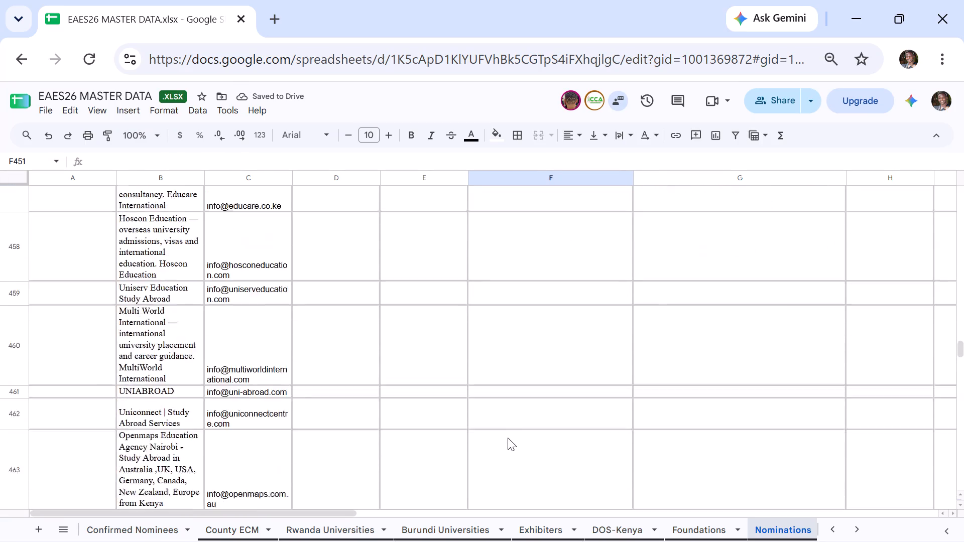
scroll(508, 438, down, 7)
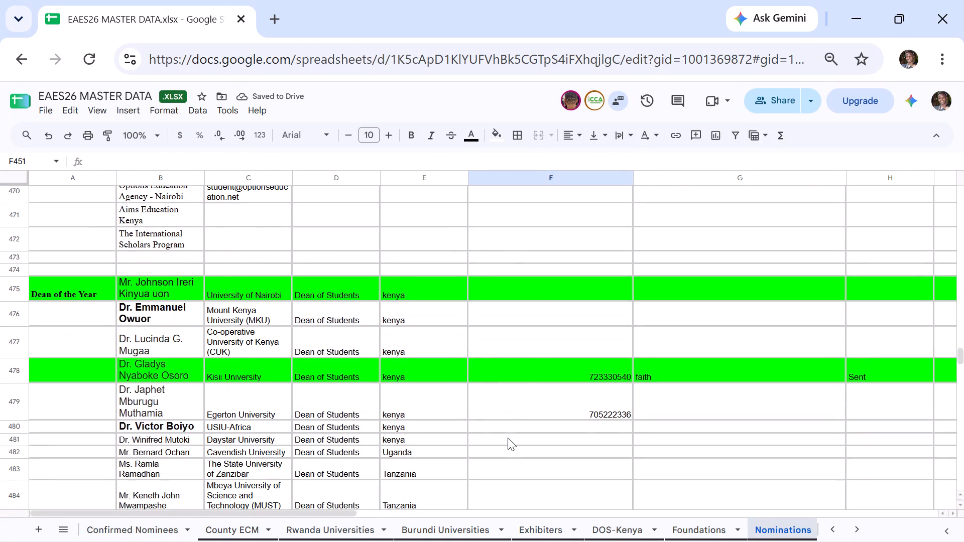
Switch to File Explorer and clear the existing search term in the Documents folder.
click(461, 533)
click(456, 541)
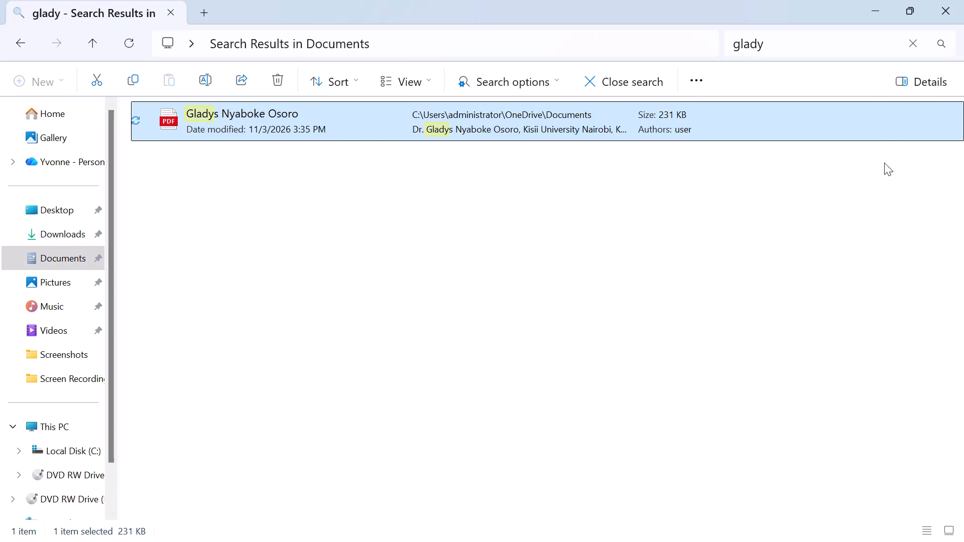
click(912, 37)
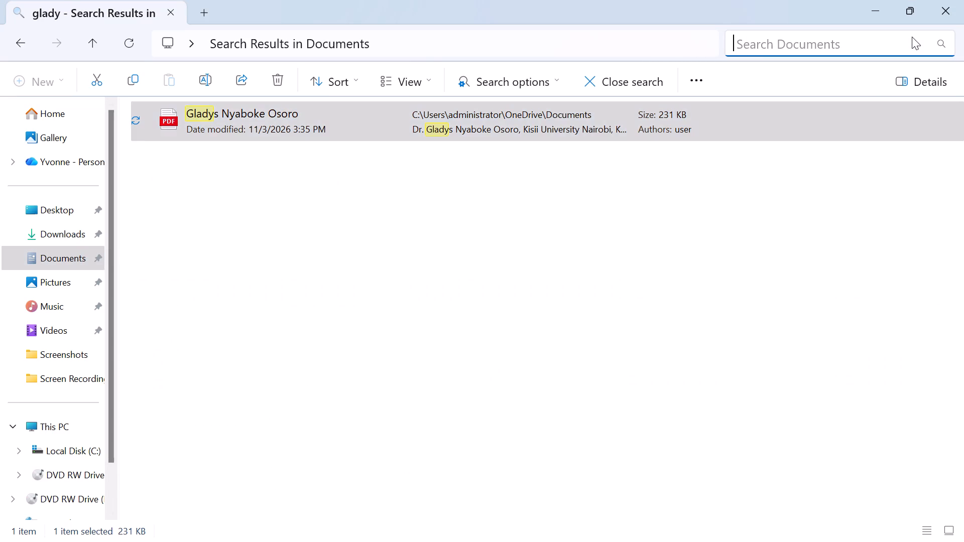
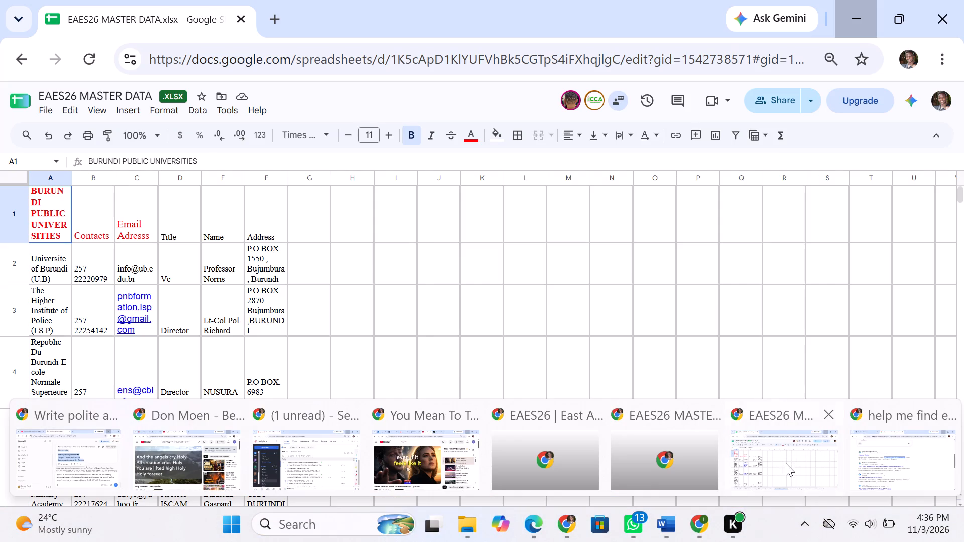
Switch to the EAES26 MASTER DATA spreadsheet and look through the contacts on the Burundi Universities sheet.
click(786, 463)
click(786, 463)
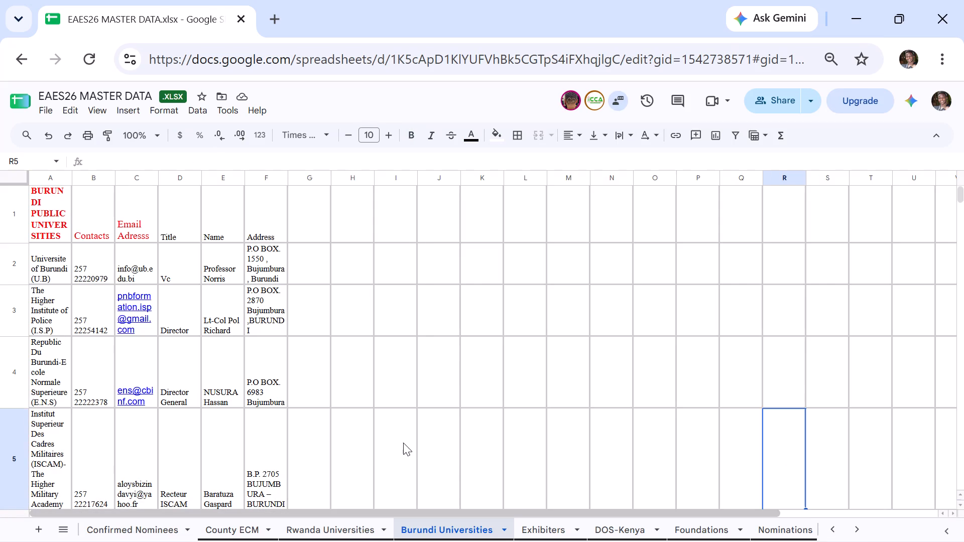
scroll(403, 443, left, 1)
scroll(408, 435, down, 1)
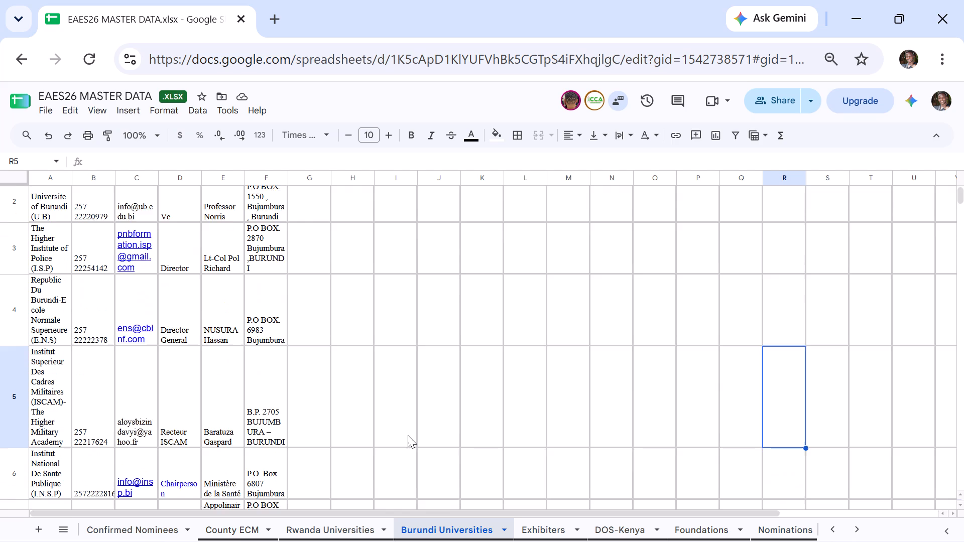
scroll(408, 435, down, 4)
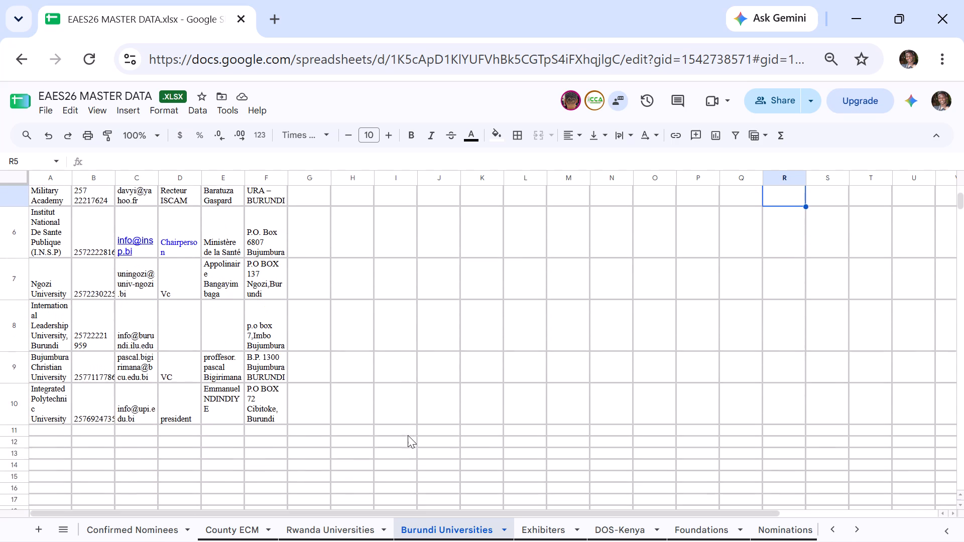
scroll(408, 435, down, 2)
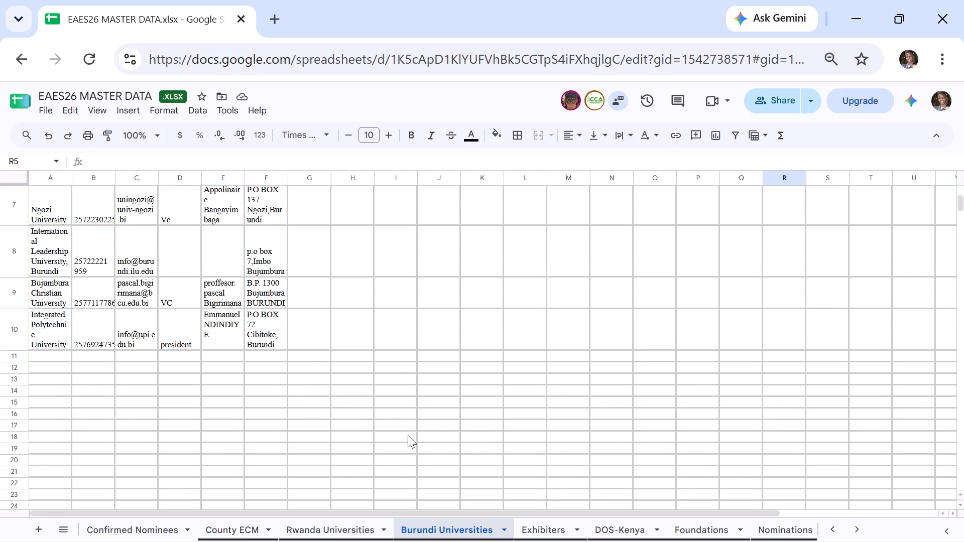
scroll(408, 435, down, 2)
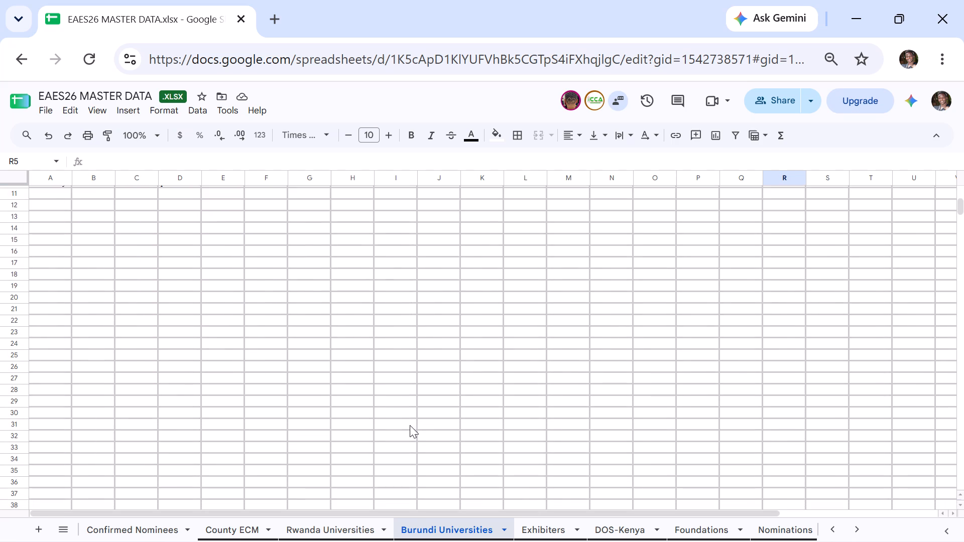
Return to the Nominations sheet and look through the award sections below the Study Abroad Partner of the Year rows.
click(20, 56)
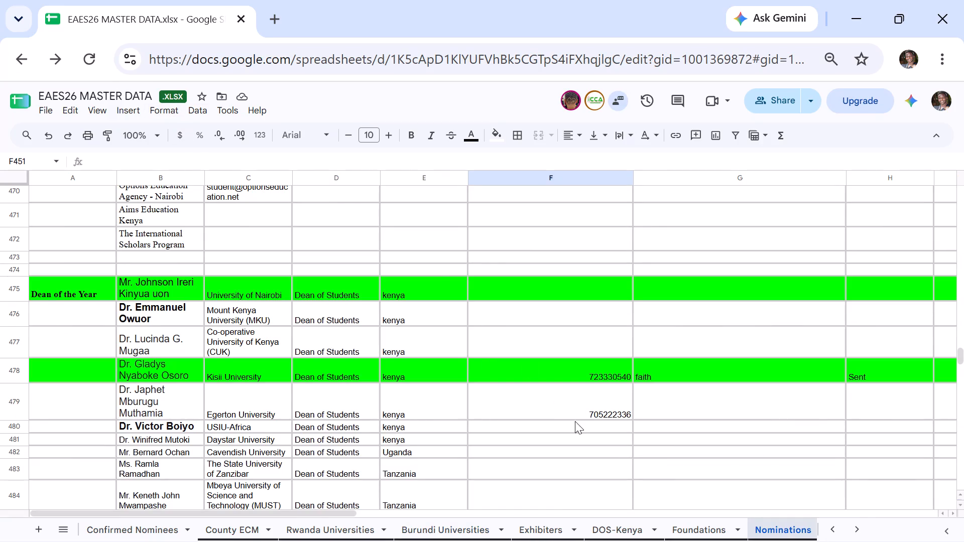
scroll(575, 421, down, 1)
scroll(516, 472, down, 5)
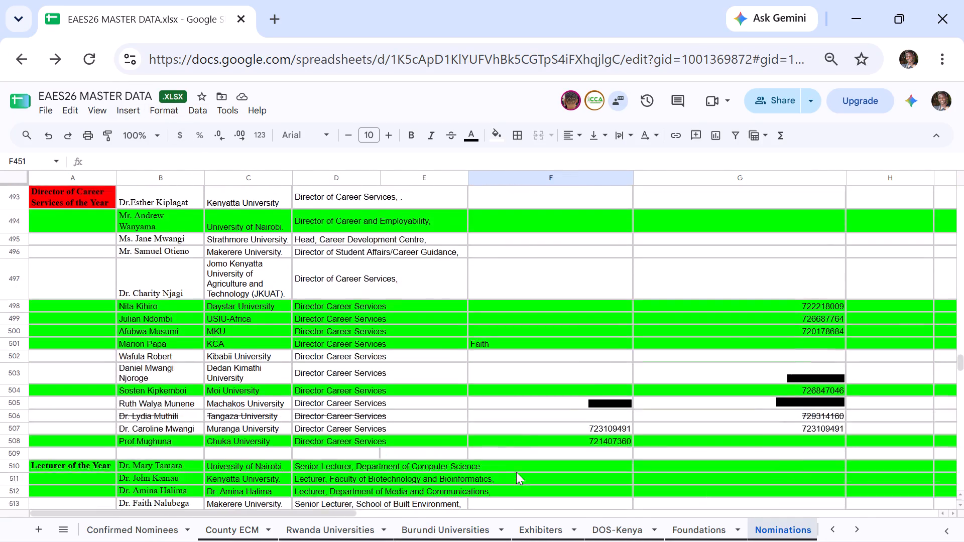
scroll(516, 472, down, 9)
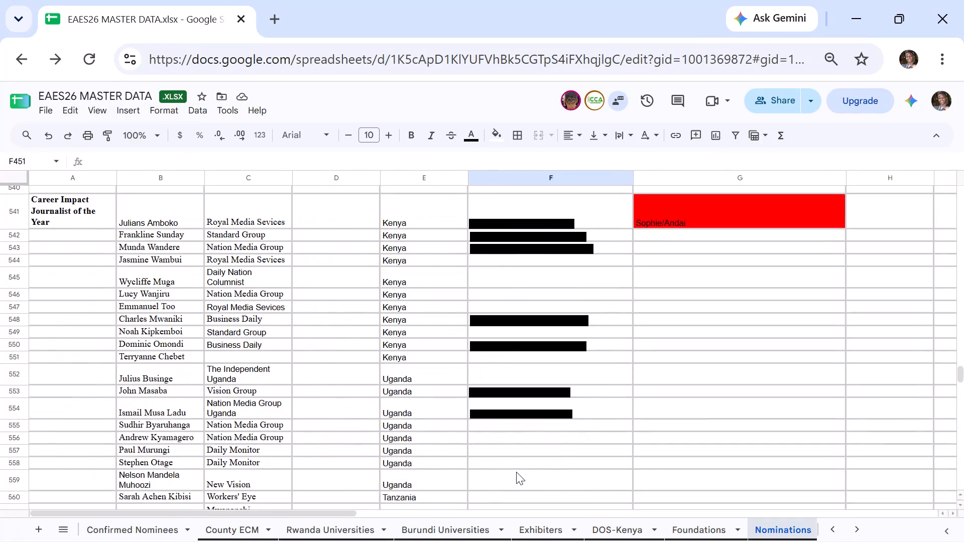
scroll(516, 472, down, 4)
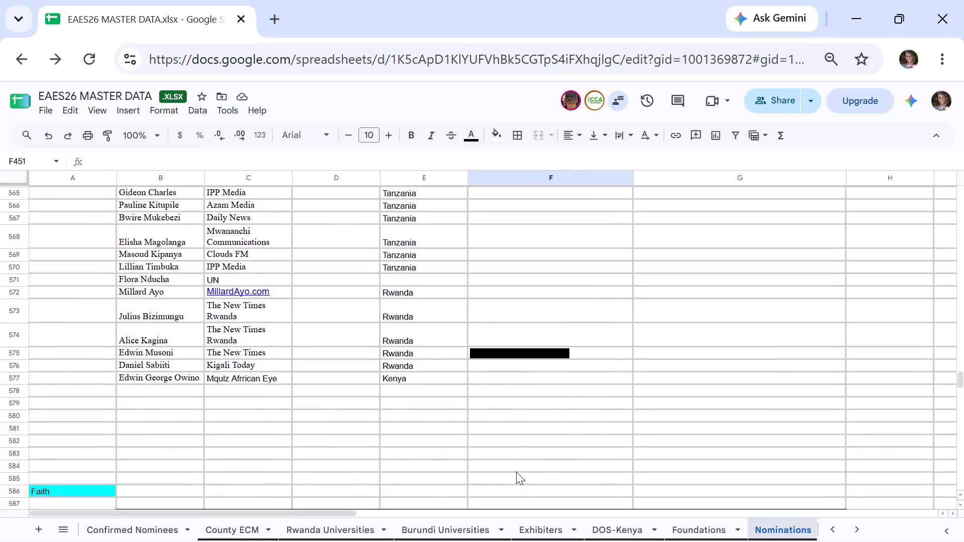
scroll(516, 472, down, 6)
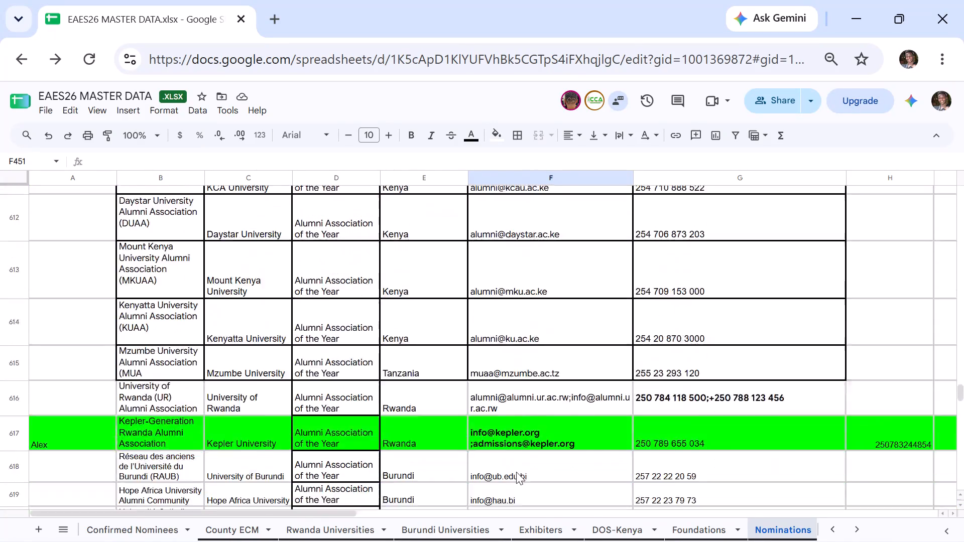
scroll(516, 472, down, 9)
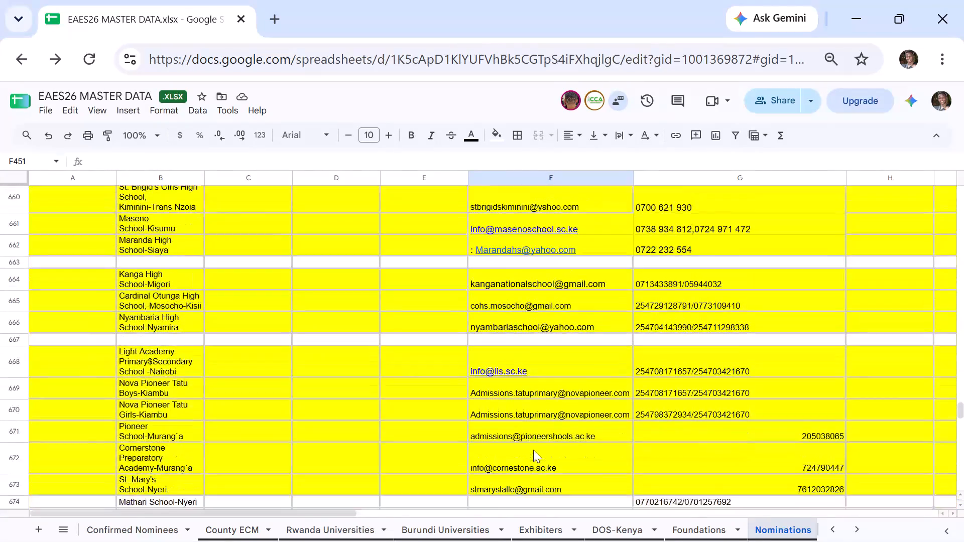
scroll(533, 450, down, 11)
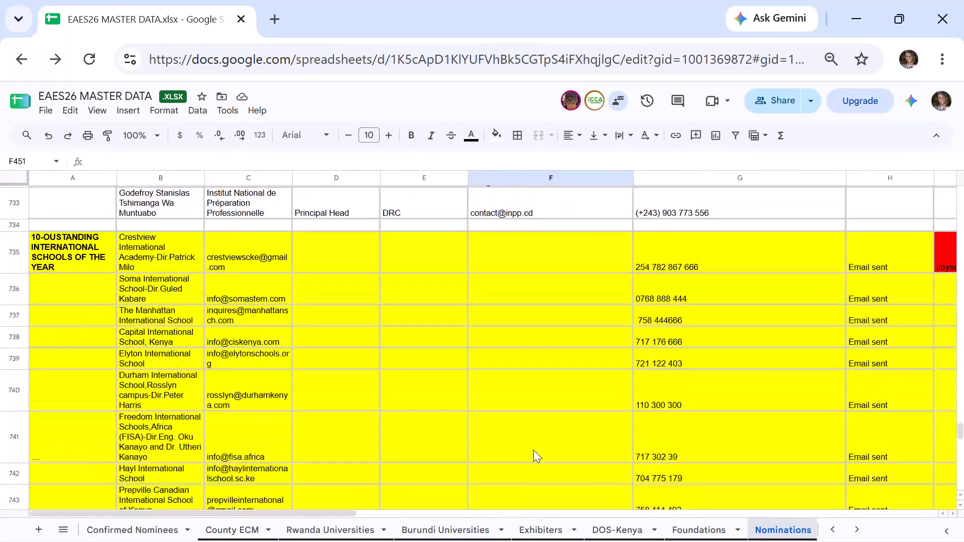
scroll(533, 450, down, 9)
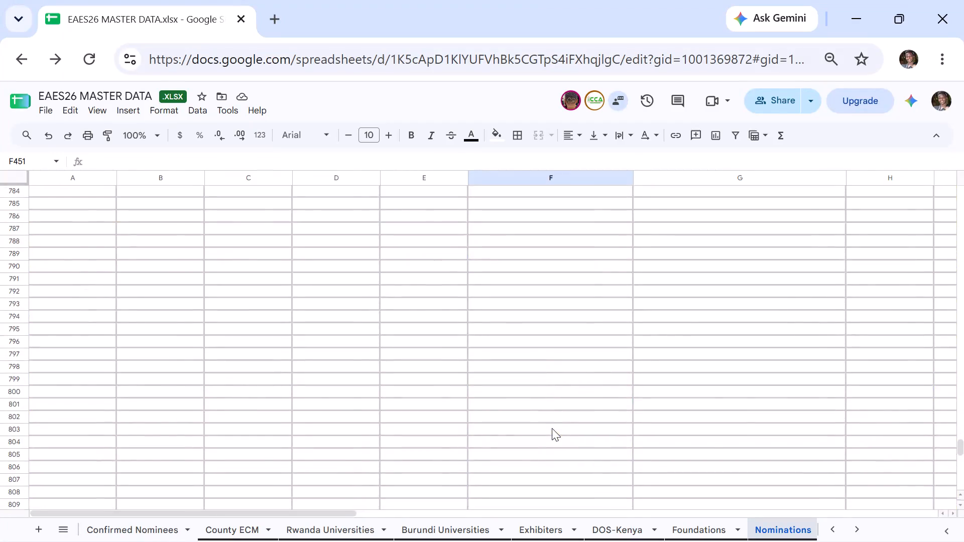
Review the Nominations entries upward from the outstanding international schools section to the Vice Chancellor of the year section.
scroll(552, 428, up, 9)
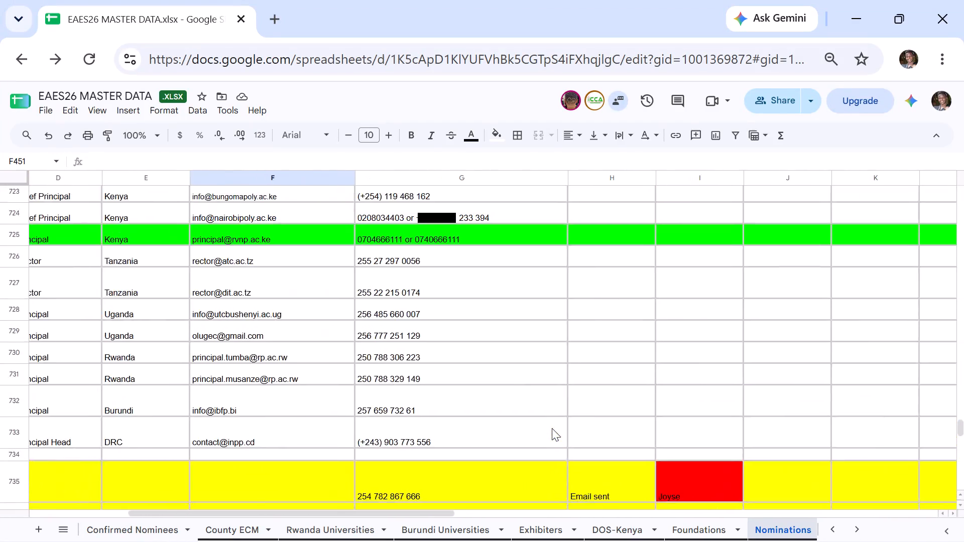
scroll(552, 428, up, 1)
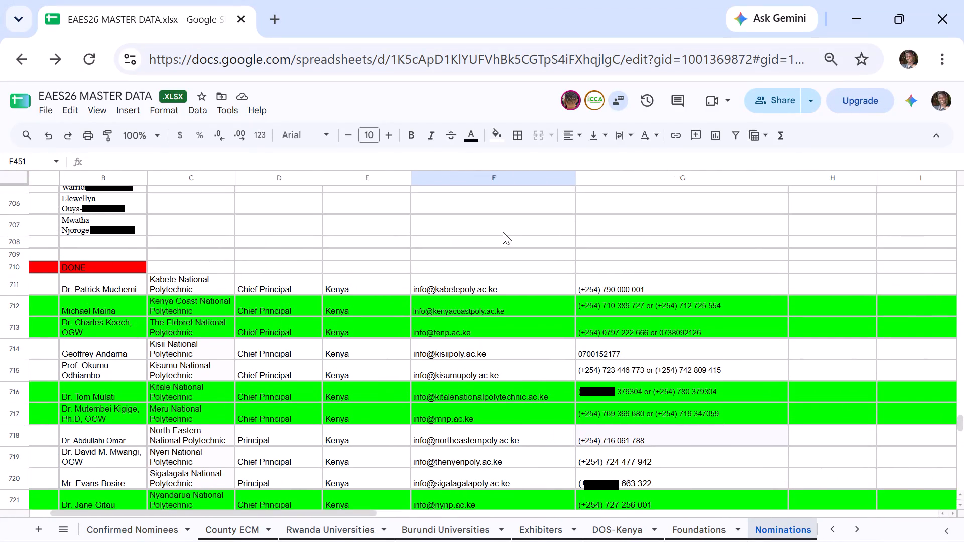
scroll(503, 232, up, 4)
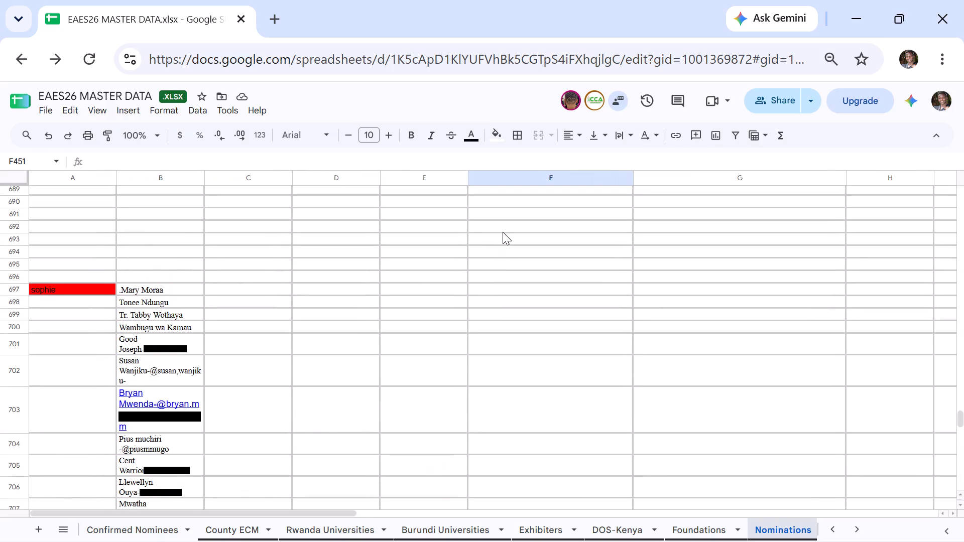
scroll(503, 232, right, 1)
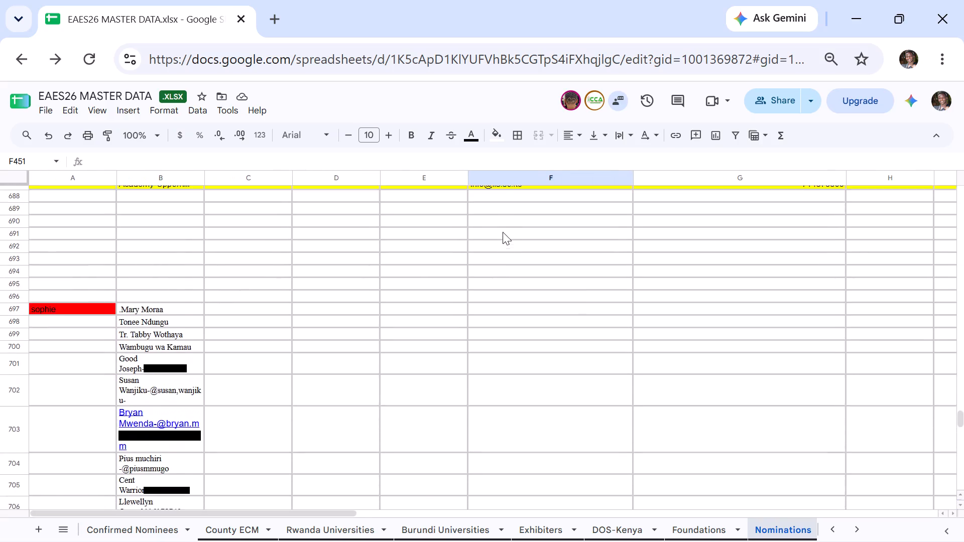
scroll(503, 232, up, 6)
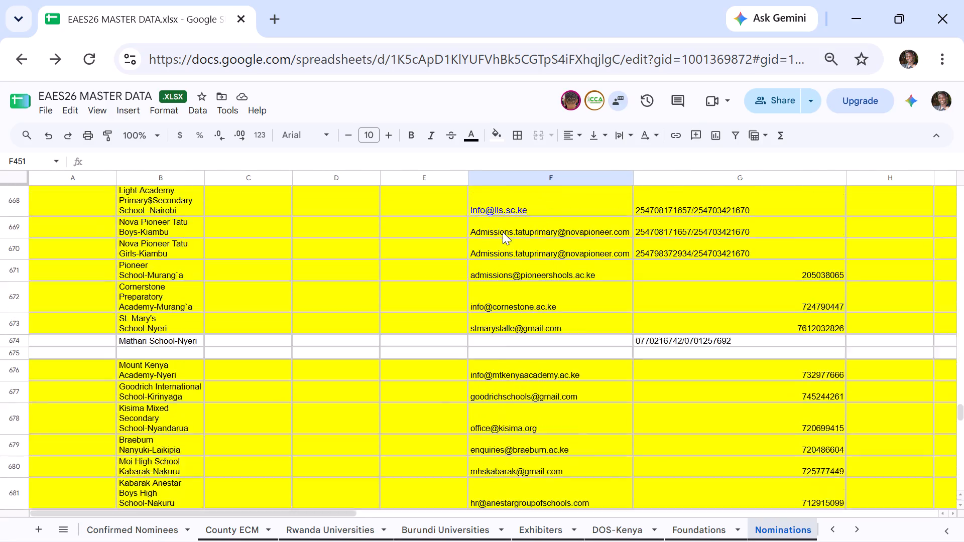
scroll(503, 232, up, 5)
right_click(503, 232)
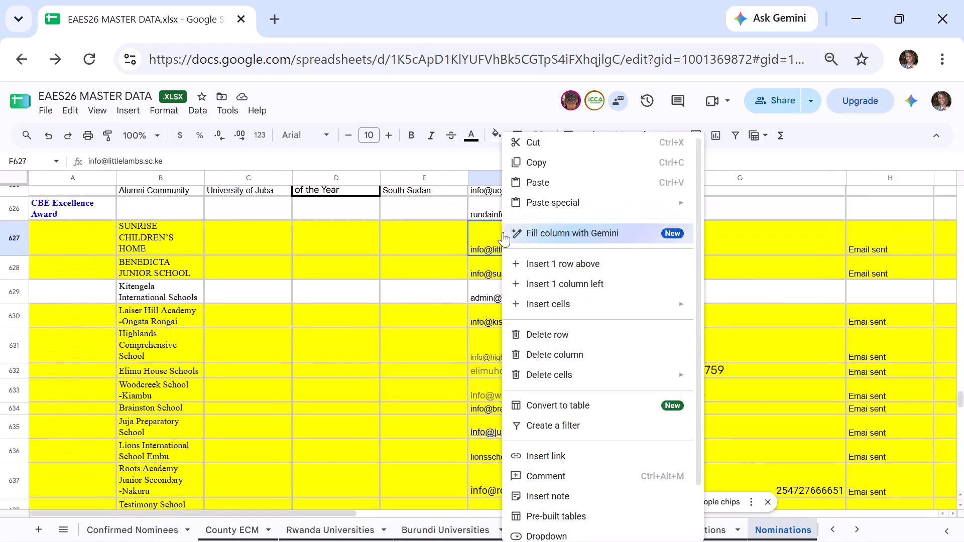
click(402, 261)
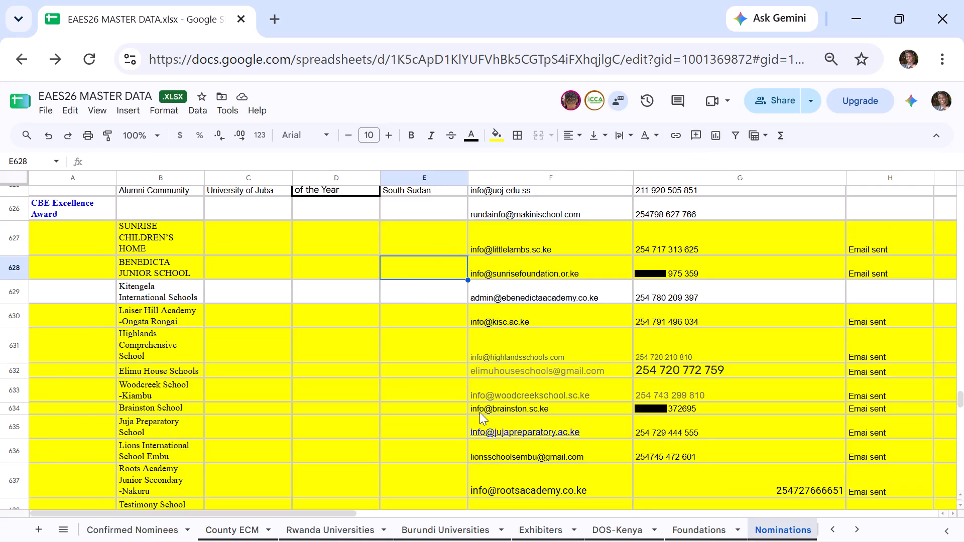
scroll(479, 412, up, 2)
scroll(505, 311, up, 2)
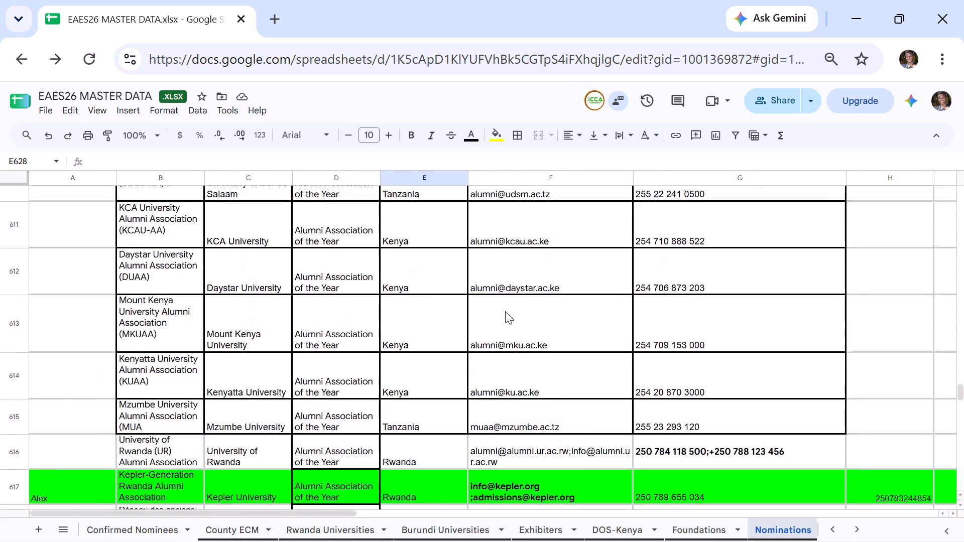
scroll(505, 311, up, 7)
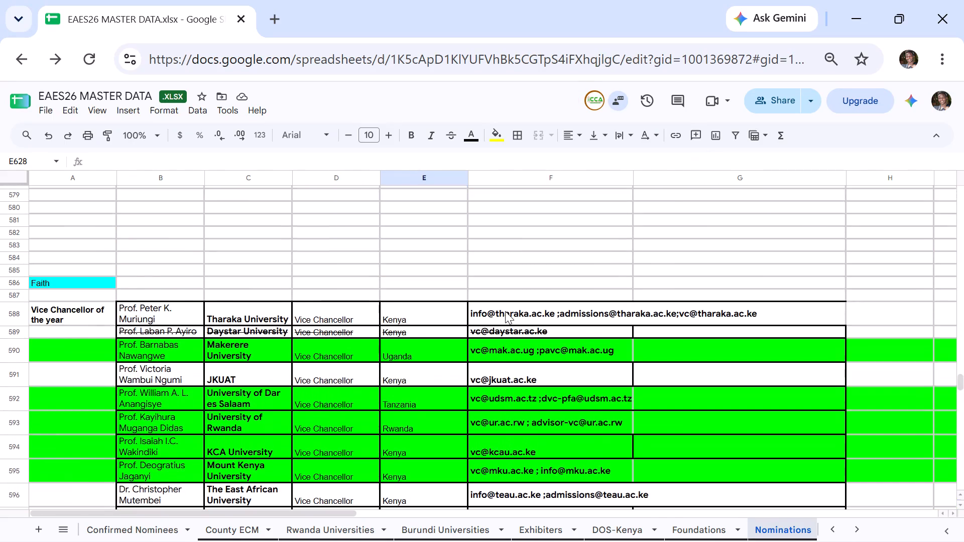
scroll(510, 270, up, 3)
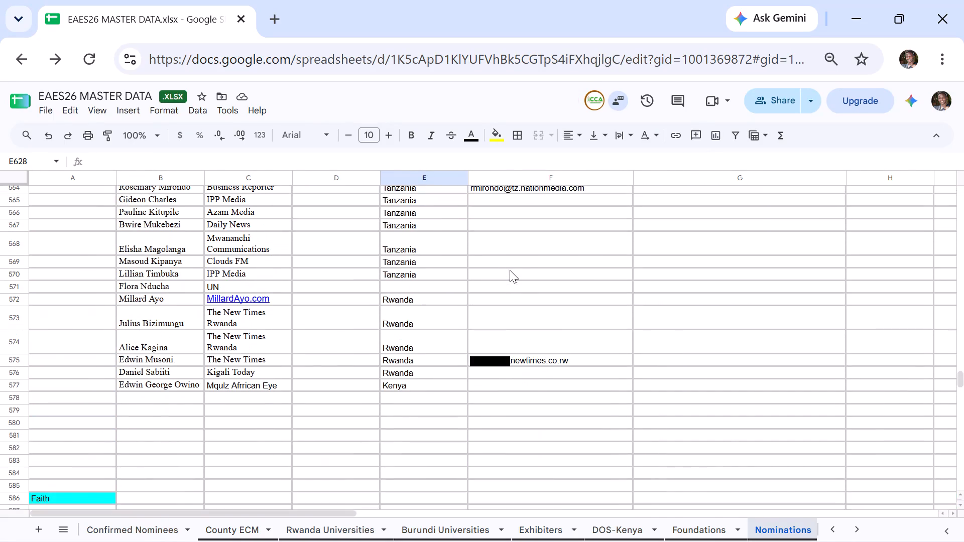
Review the Nominations entries upward from the Career Impact Journalist section to the Dean of the Year section.
right_click(510, 270)
scroll(510, 270, up, 1)
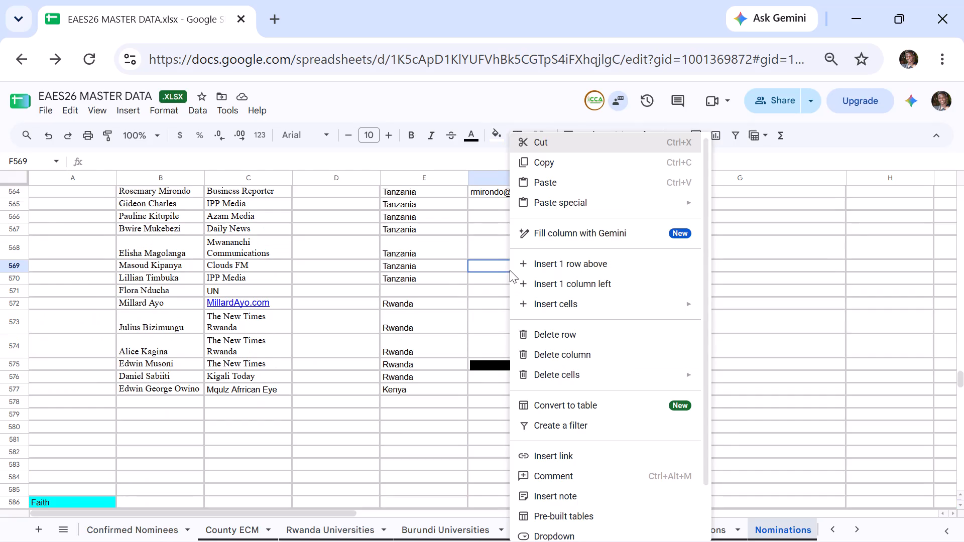
click(479, 273)
click(539, 228)
scroll(539, 228, up, 3)
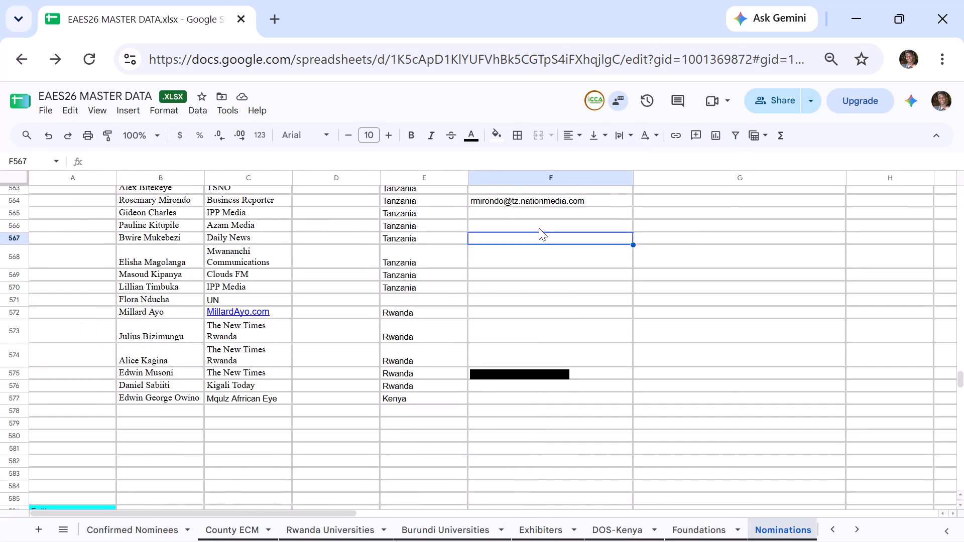
scroll(539, 228, up, 2)
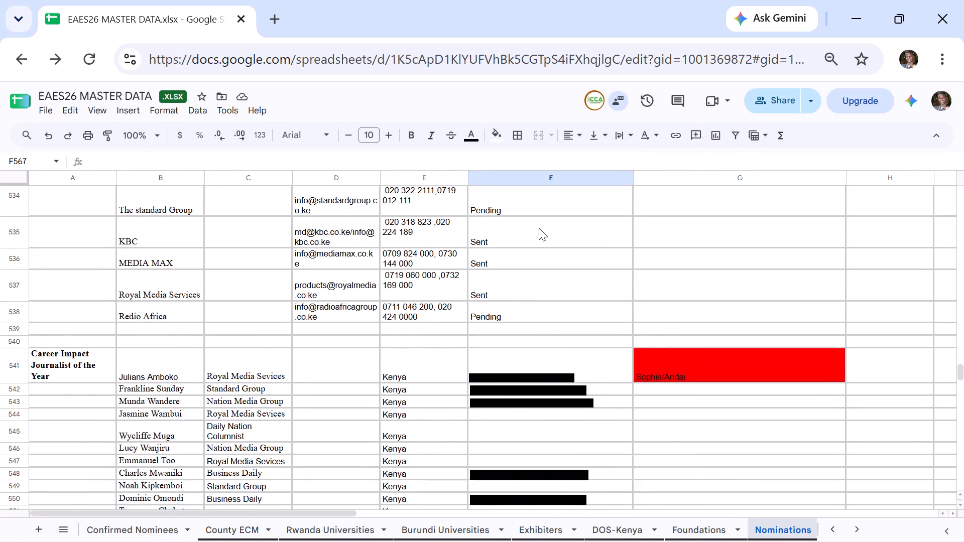
click(539, 228)
scroll(525, 268, up, 1)
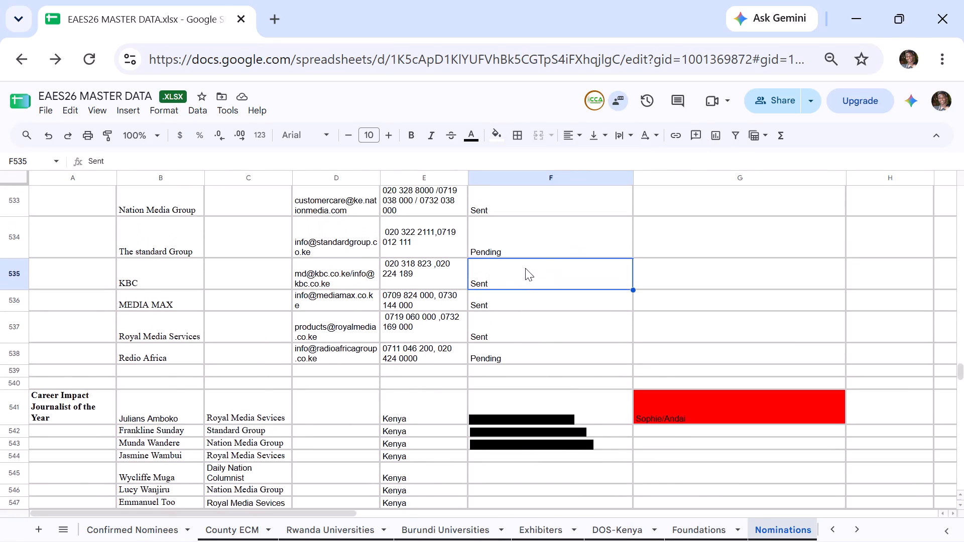
click(376, 246)
scroll(376, 246, up, 1)
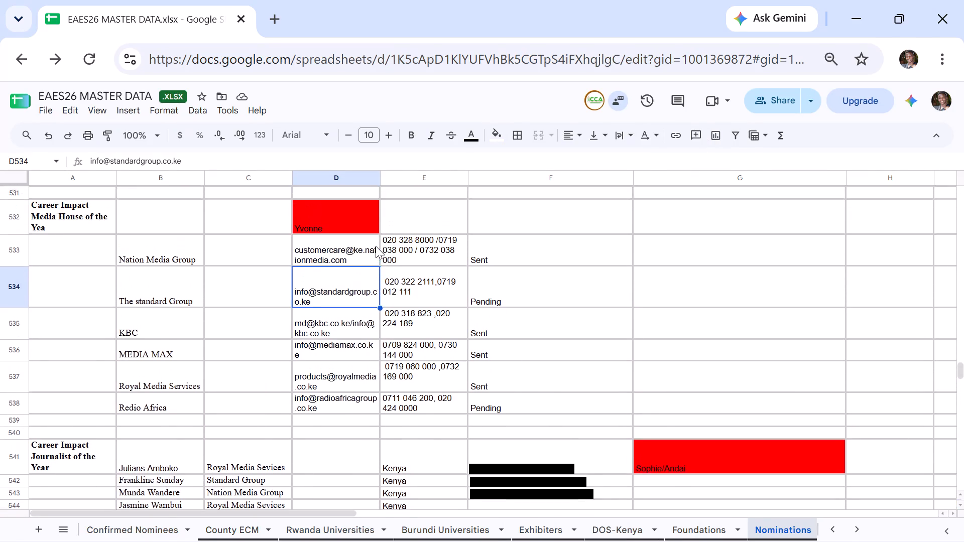
scroll(376, 246, up, 3)
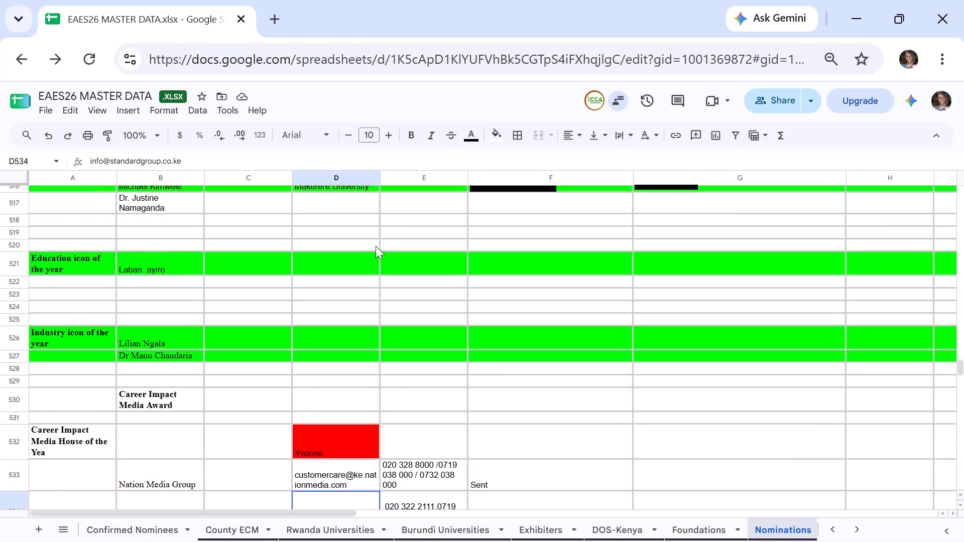
scroll(376, 246, up, 4)
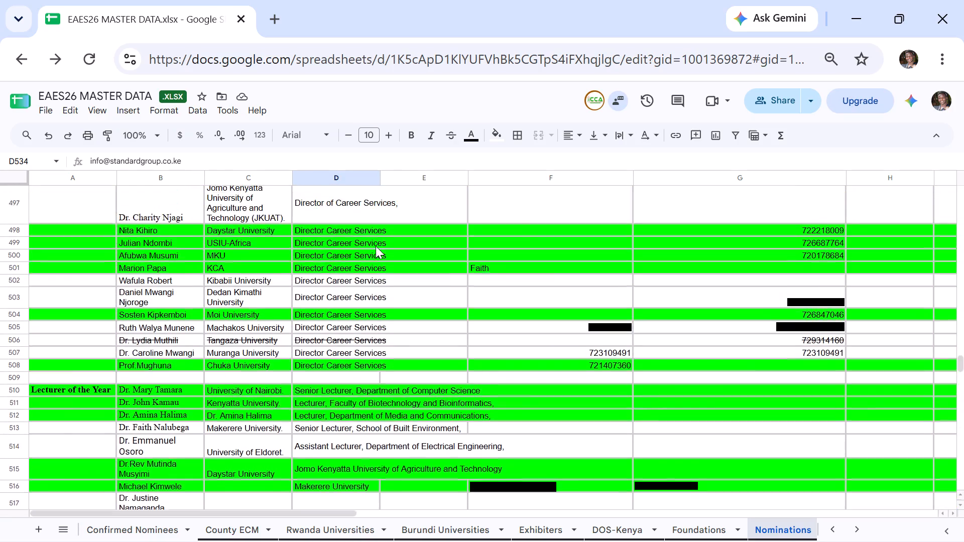
scroll(376, 246, up, 7)
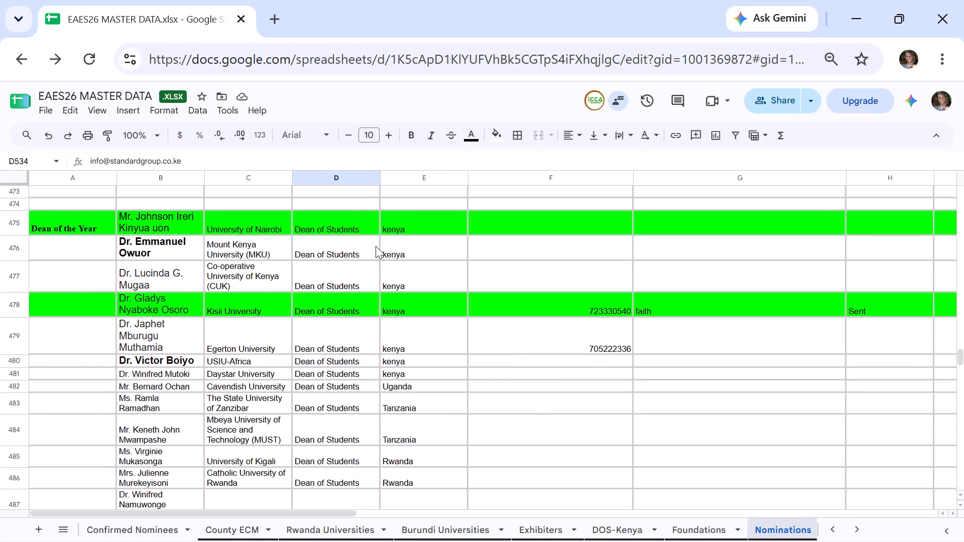
Locate the Aims Education Kenya row in Study Abroad Partner of the Year and select its empty email cell C471.
scroll(519, 301, up, 2)
click(519, 301)
scroll(519, 301, up, 2)
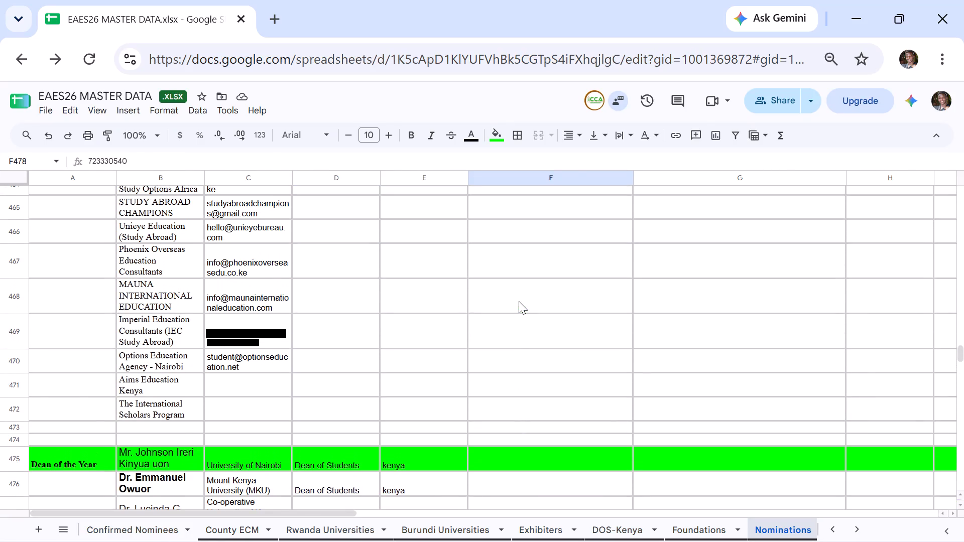
scroll(519, 301, up, 1)
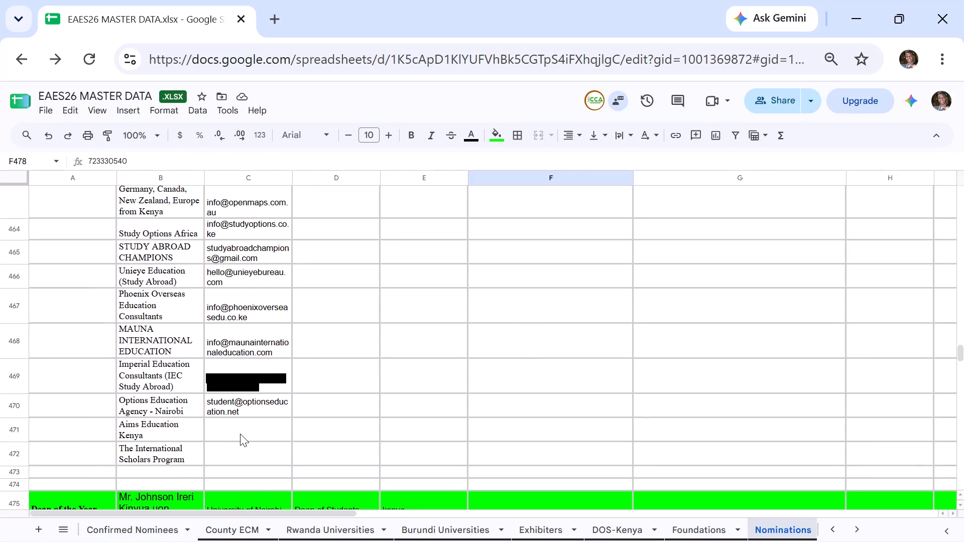
click(240, 433)
scroll(598, 304, down, 2)
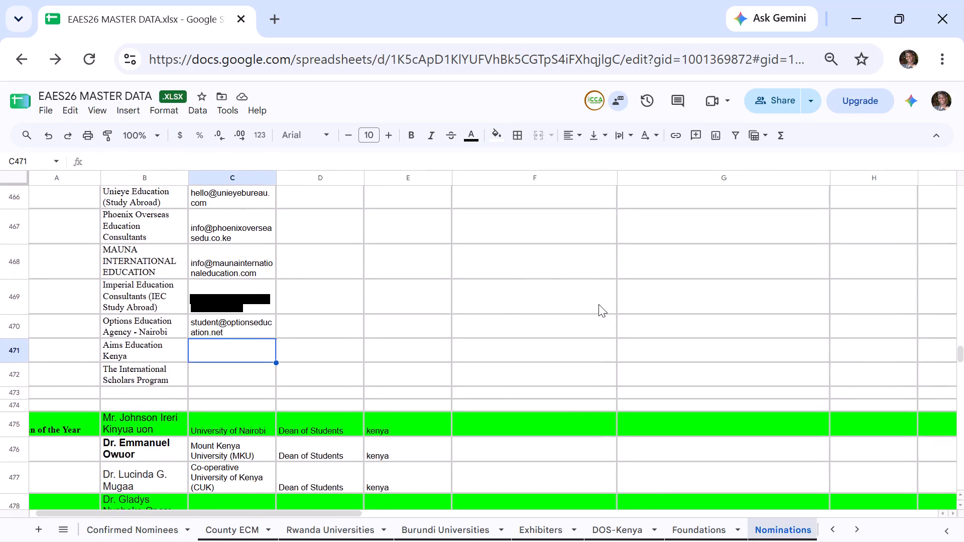
Open the agency contact list in cell G451, check the AIMS Education Kenya entry and leave the cell.
scroll(598, 305, up, 12)
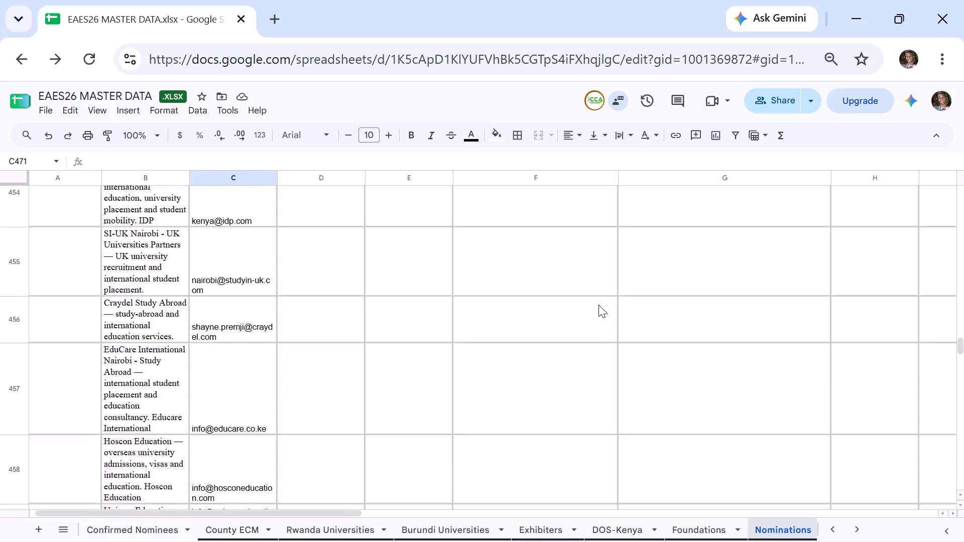
scroll(598, 305, up, 2)
double_click(709, 315)
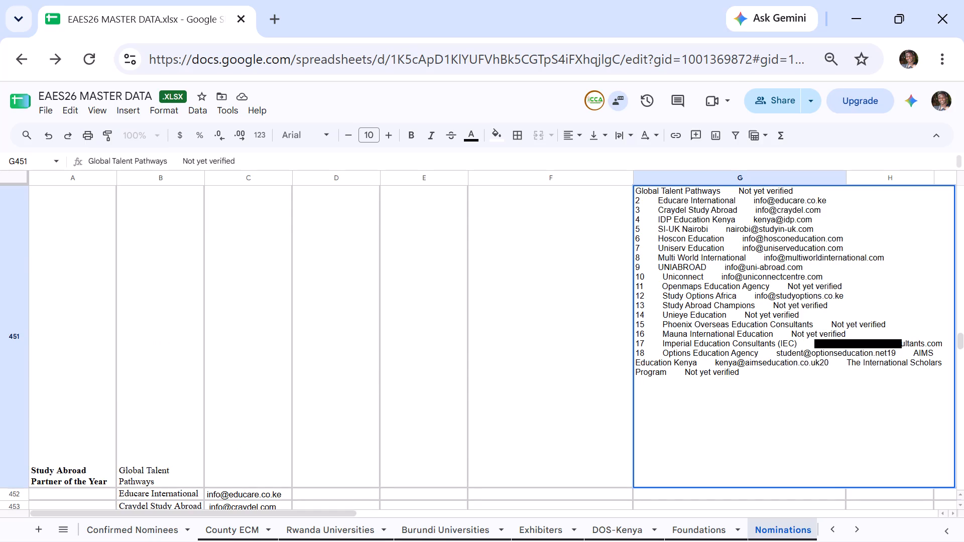
click(820, 363)
key(Return)
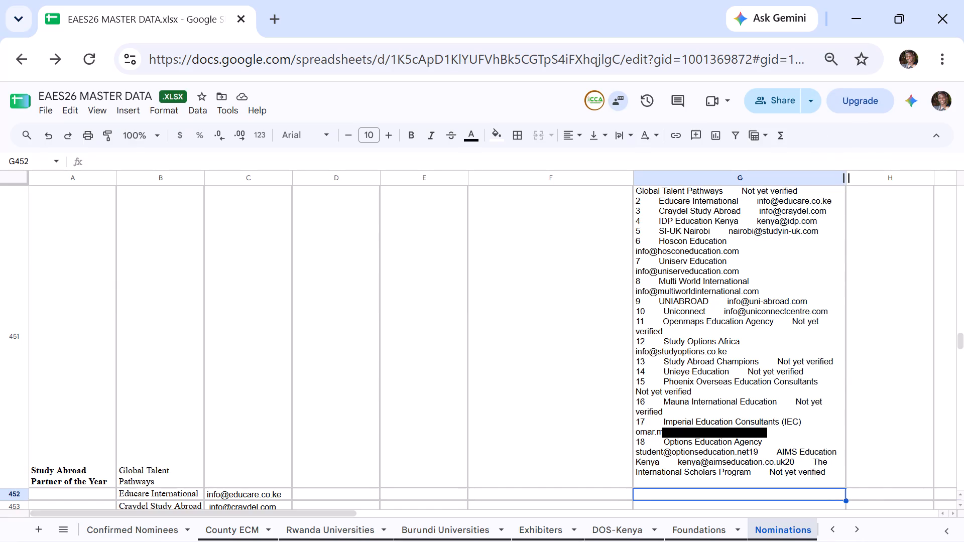
Widen column G in two stages to give the agency contact list in cell G451 more room.
drag(846, 177, 878, 177)
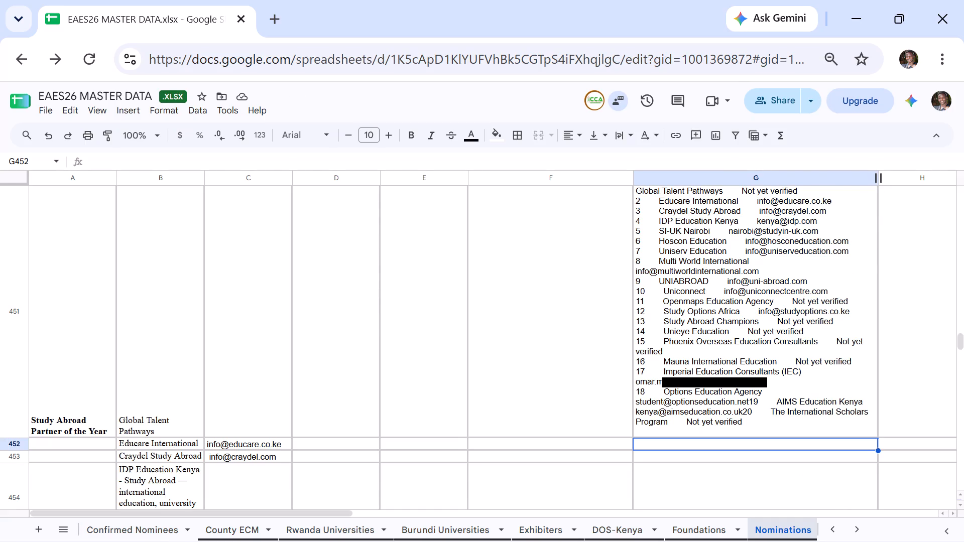
drag(880, 179, 916, 185)
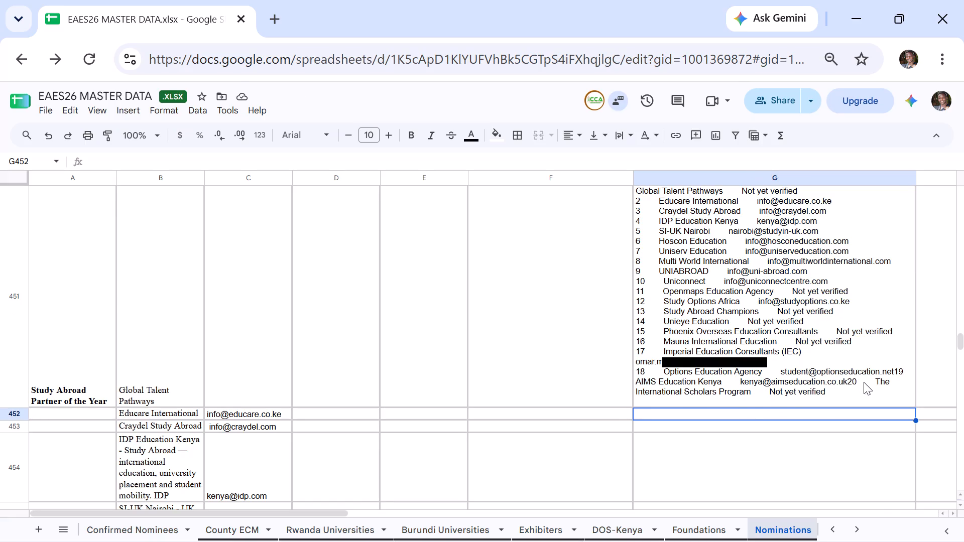
Open the agency contact list in cell G451 for editing.
double_click(847, 381)
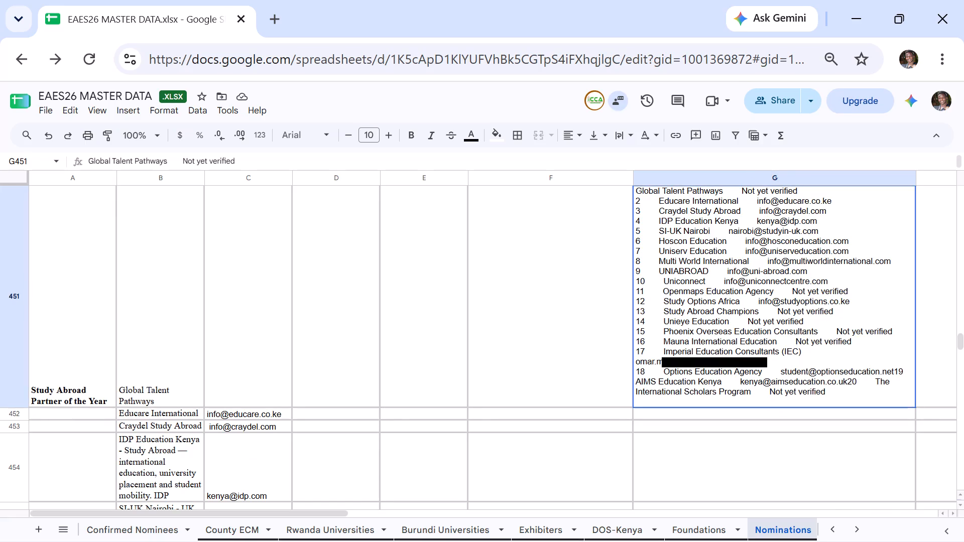
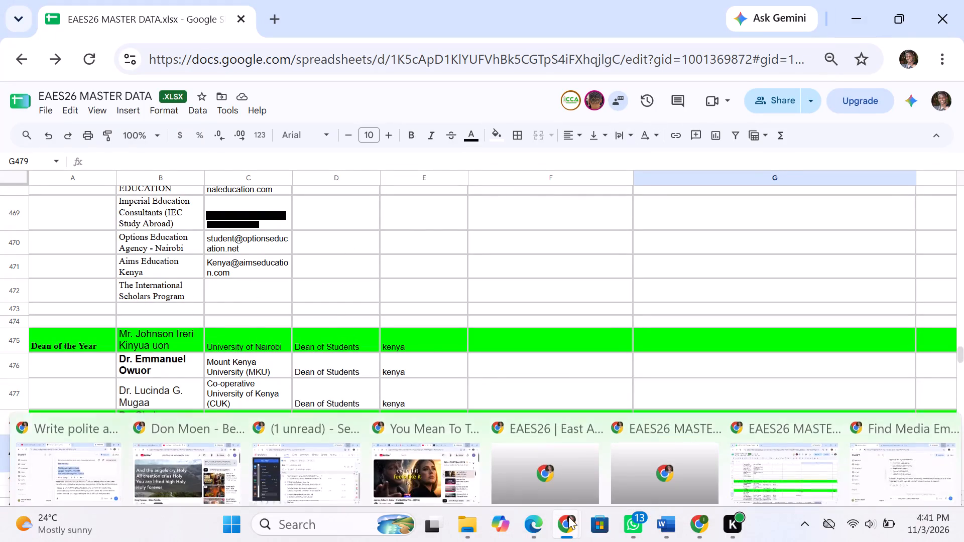
Switch to the Google search window and search for "help me find email for The International Scholars Program", replacing the agency name with the copied one.
click(896, 463)
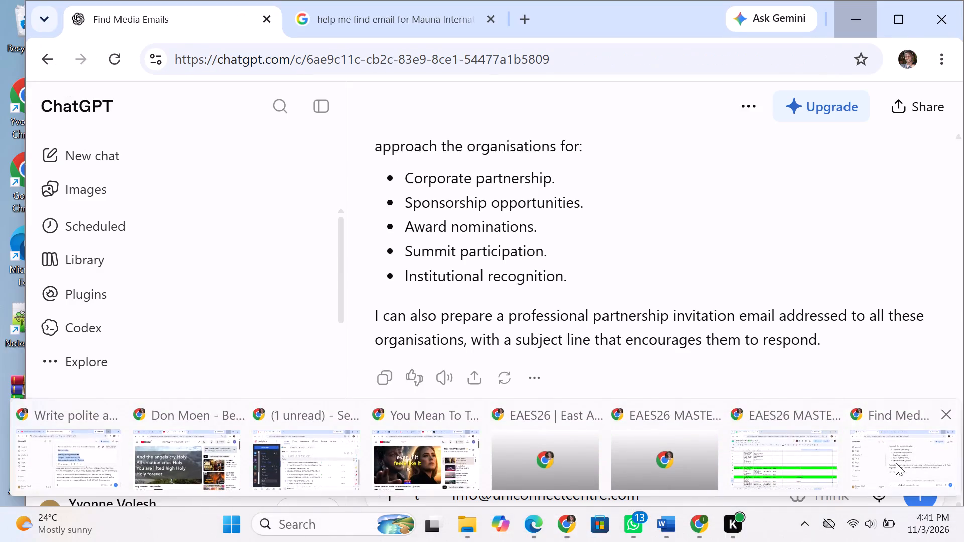
click(896, 463)
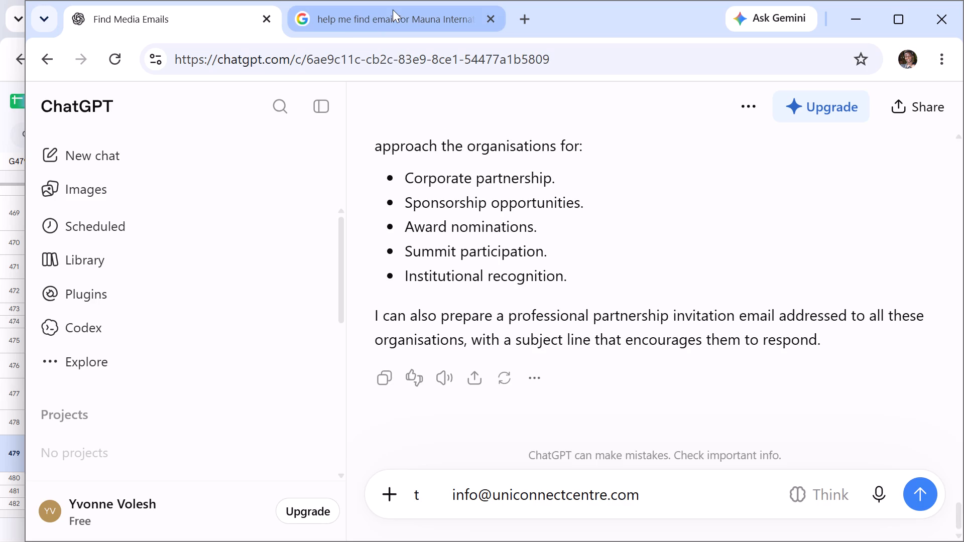
click(393, 10)
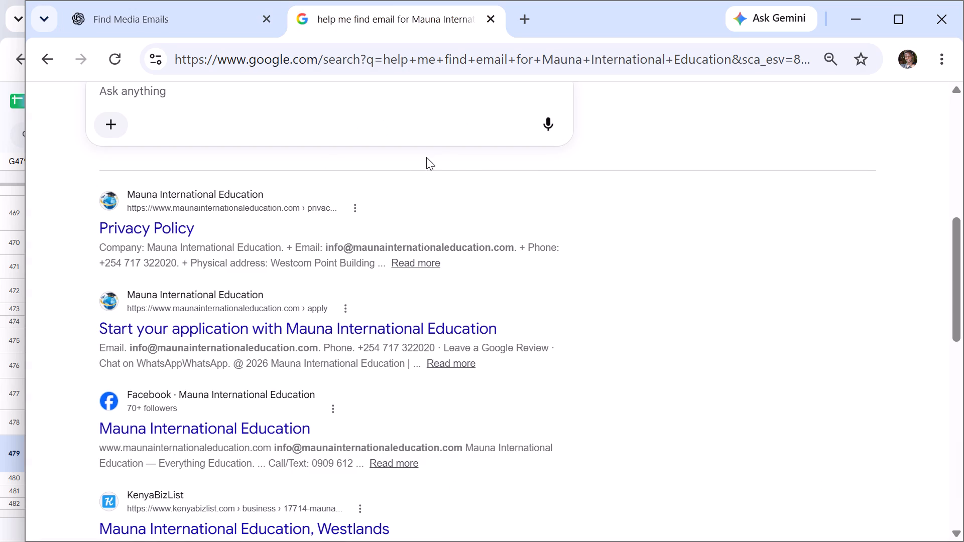
scroll(615, 250, up, 4)
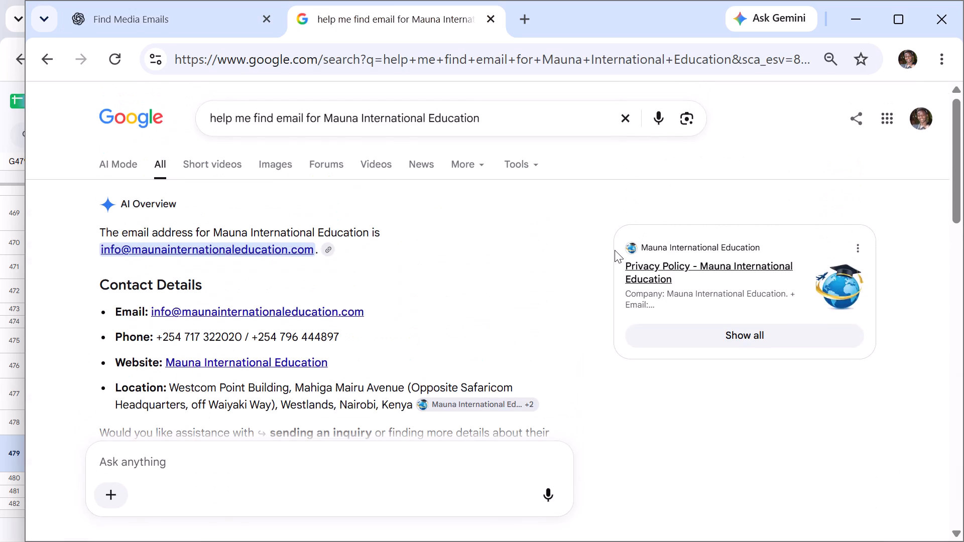
click(483, 114)
drag(483, 114, 331, 113)
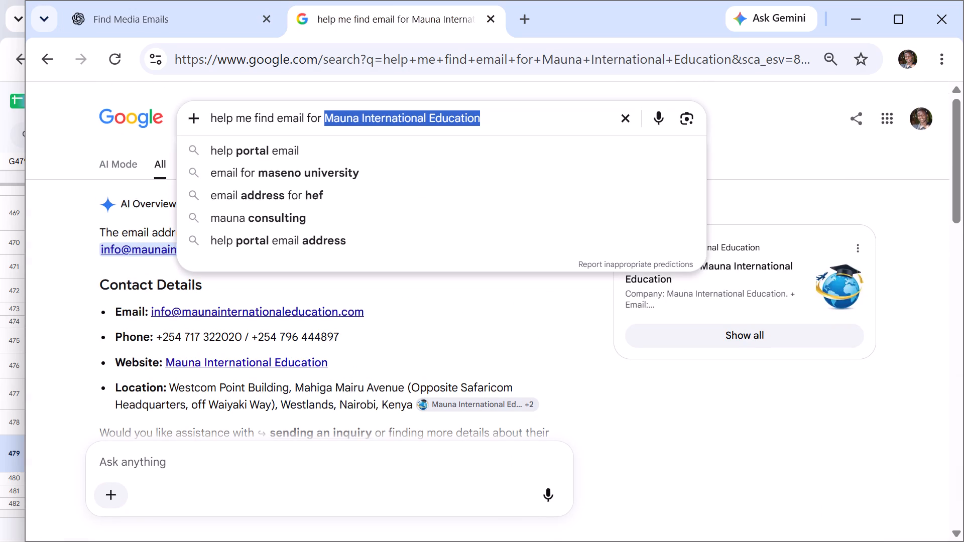
key(ctrl+v)
key(Return)
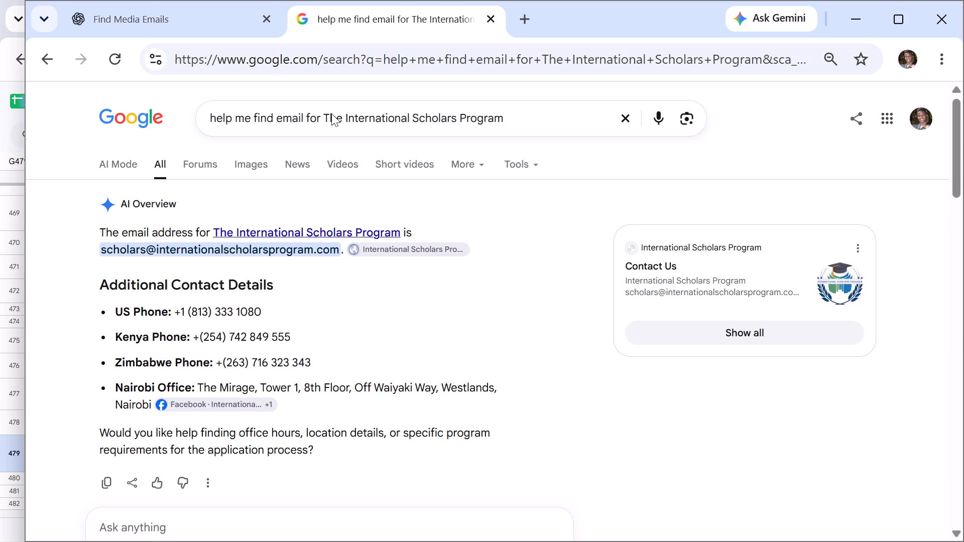
click(331, 113)
click(777, 427)
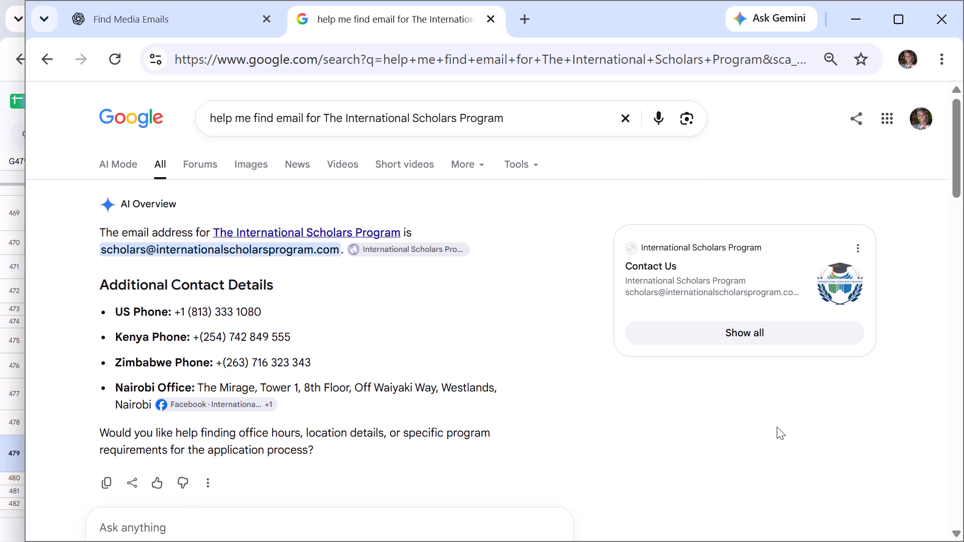
click(777, 427)
scroll(733, 402, down, 2)
scroll(708, 296, down, 2)
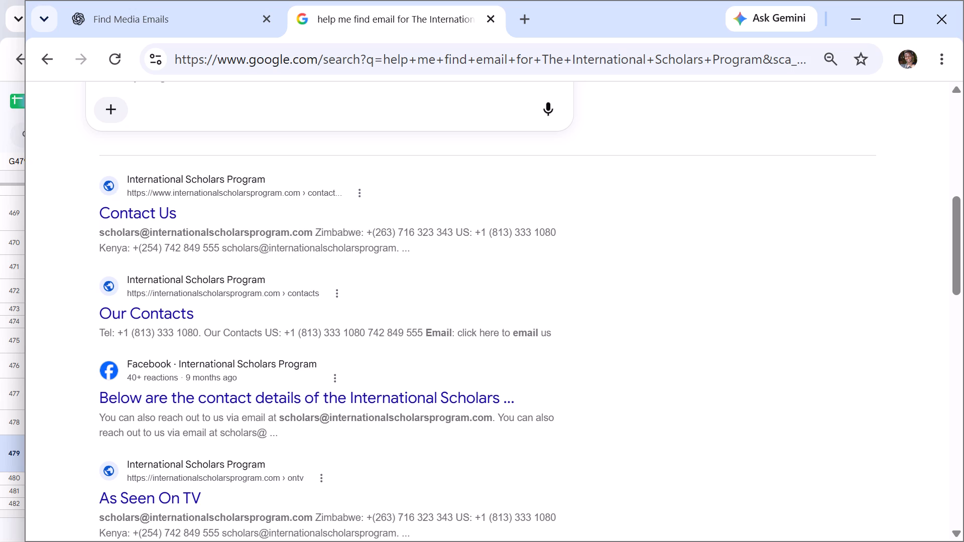
drag(311, 231, 176, 219)
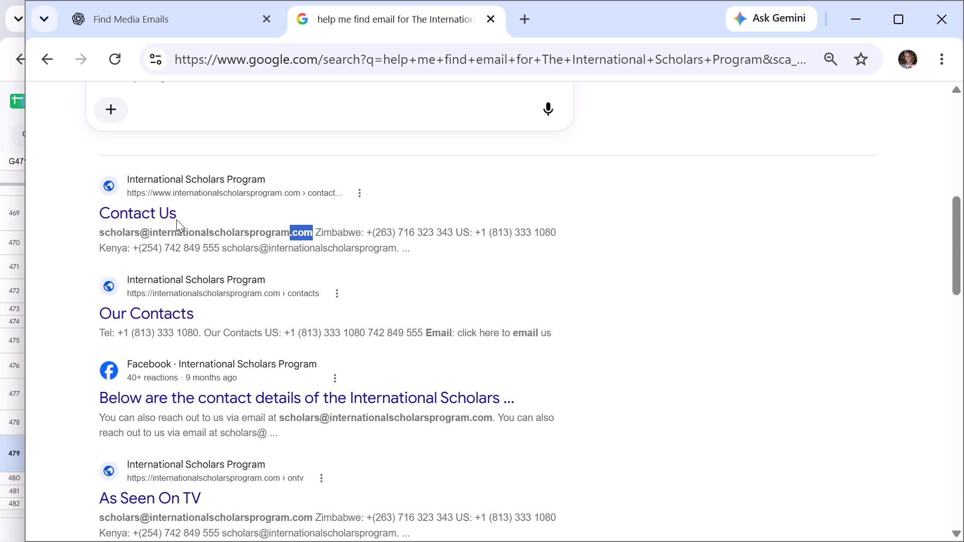
drag(176, 219, 90, 236)
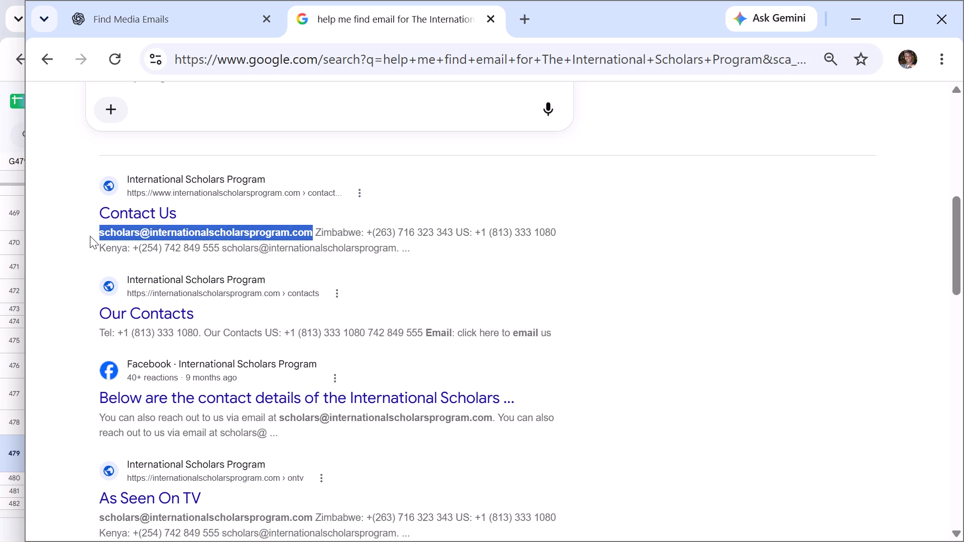
key(ctrl+c)
click(90, 236)
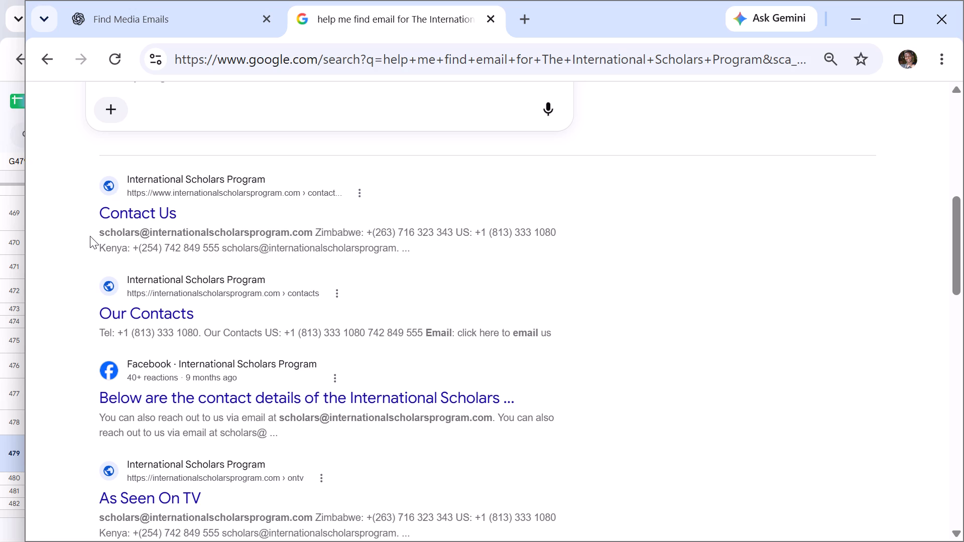
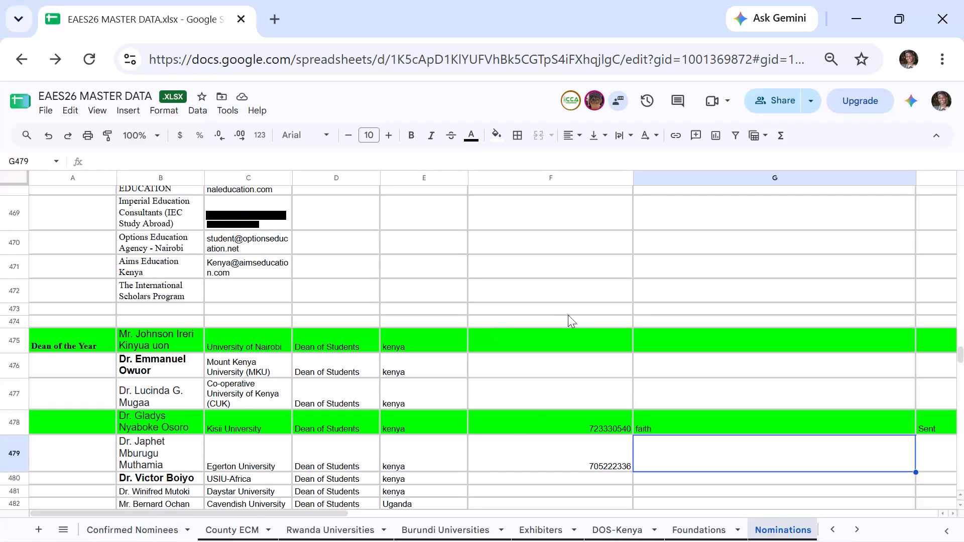
Paste the copied contact email into column C of The International Scholars Program row.
double_click(210, 290)
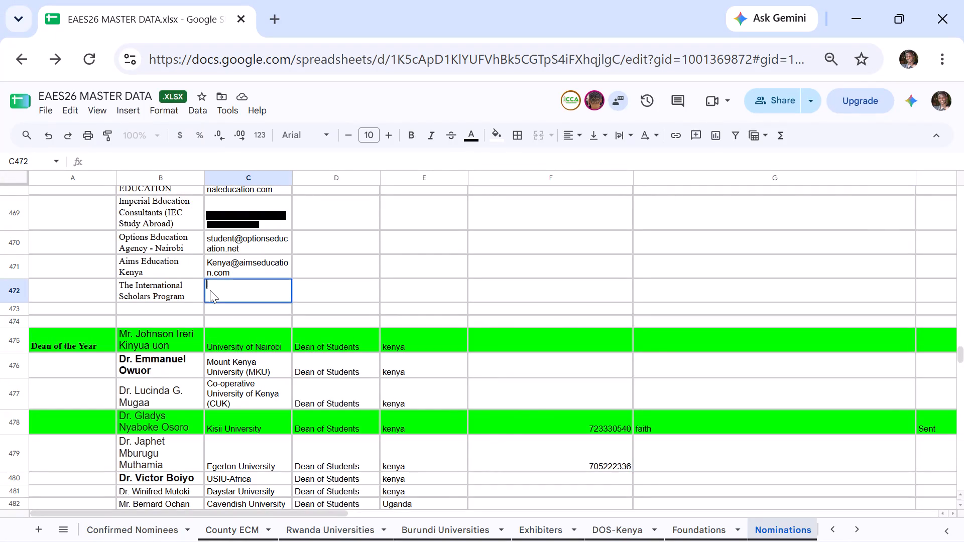
key(ctrl+v)
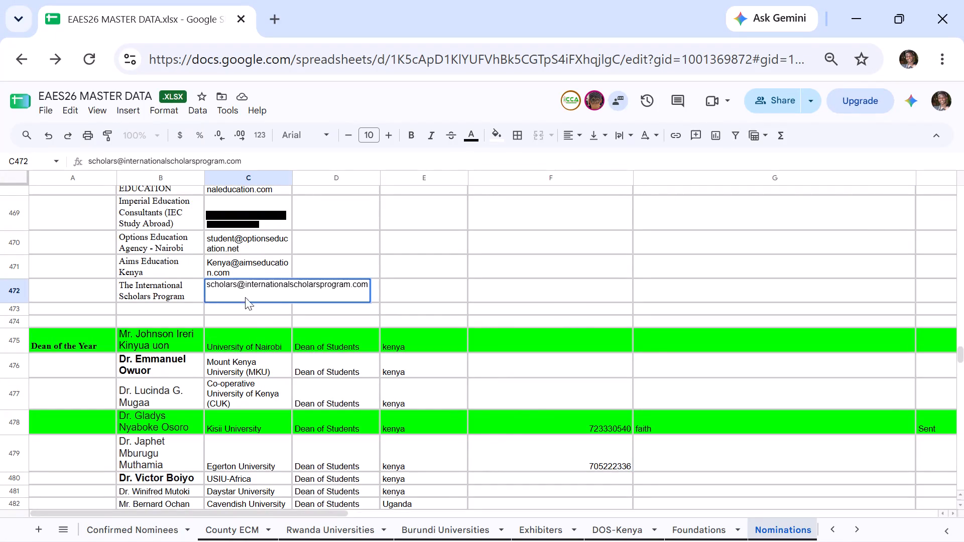
click(248, 314)
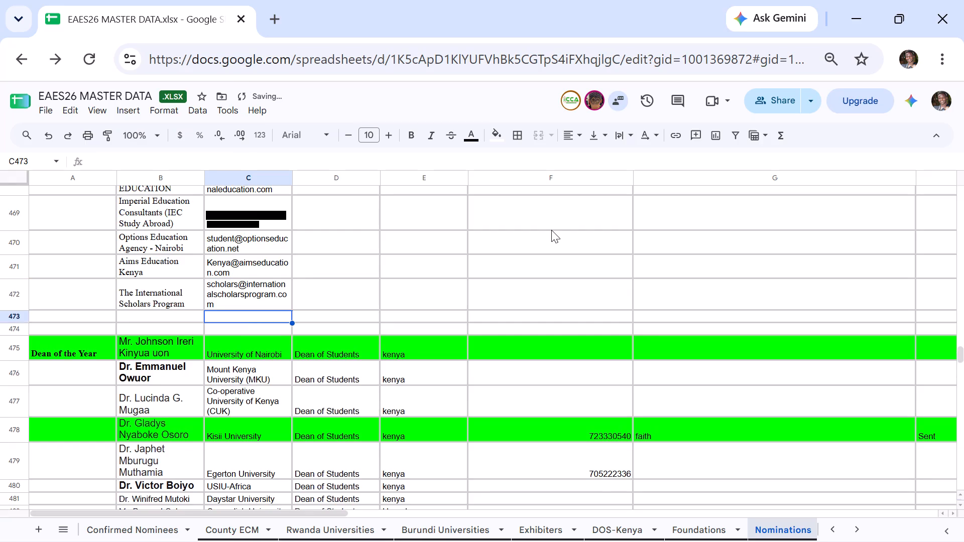
Clear the pasted agency names and emails list from cell G451 in the Study Abroad Partner of the Year row.
scroll(539, 247, up, 3)
click(539, 247)
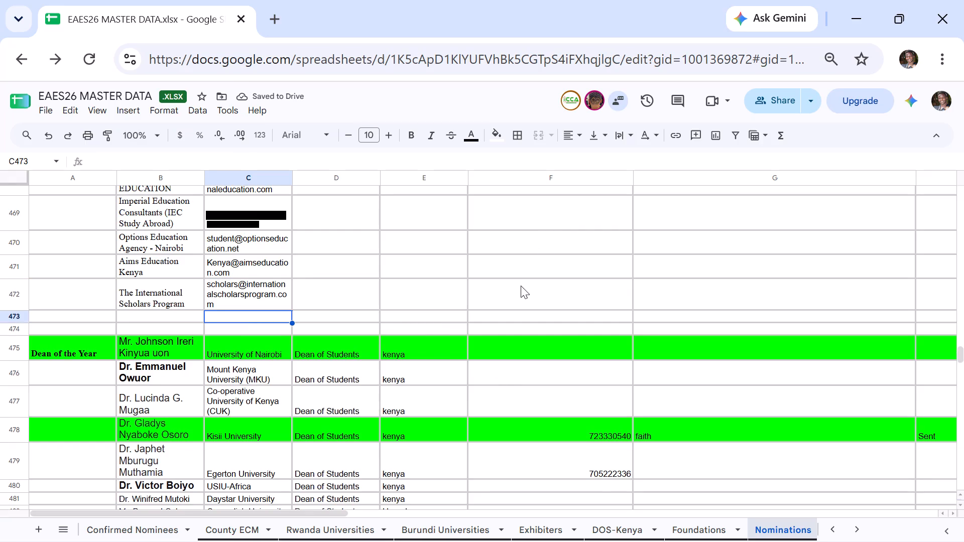
click(523, 292)
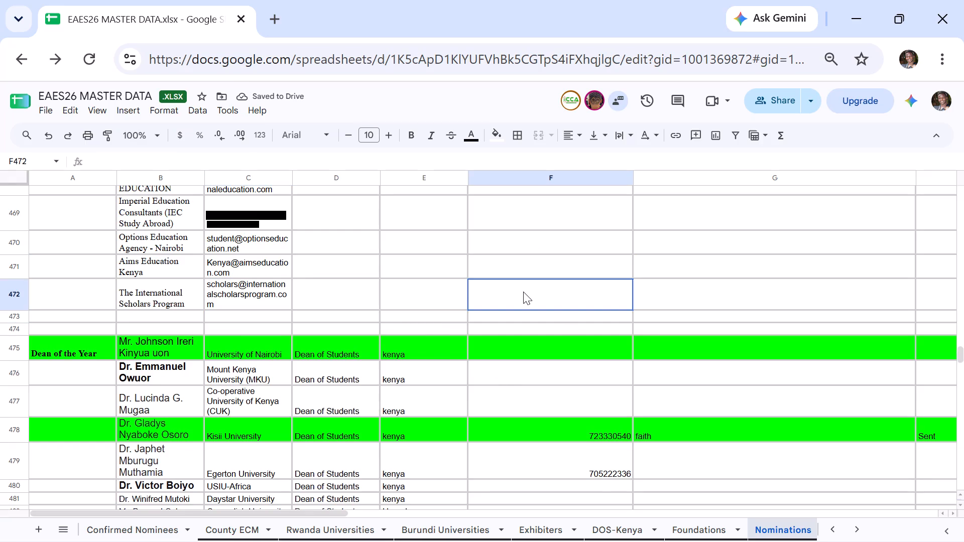
scroll(523, 292, right, 1)
scroll(523, 292, up, 7)
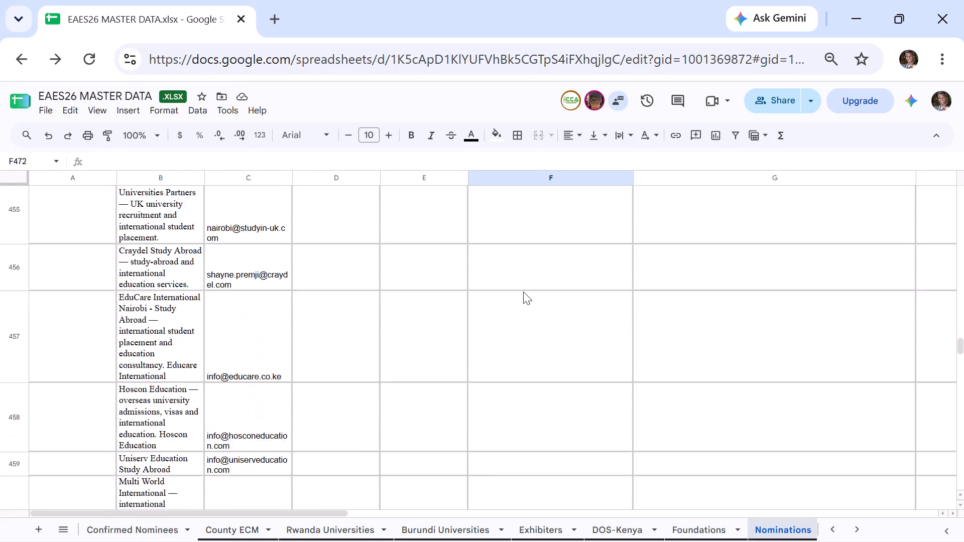
scroll(523, 292, up, 5)
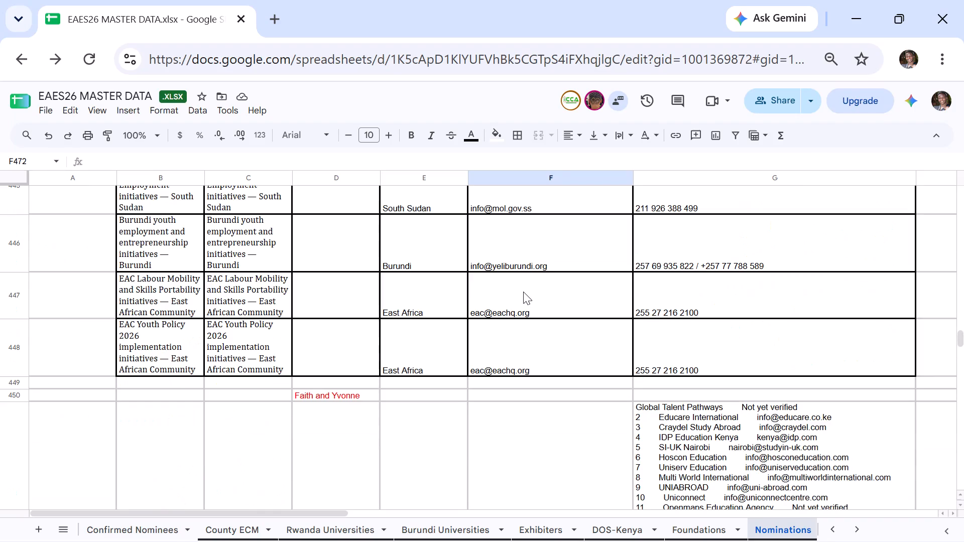
double_click(699, 463)
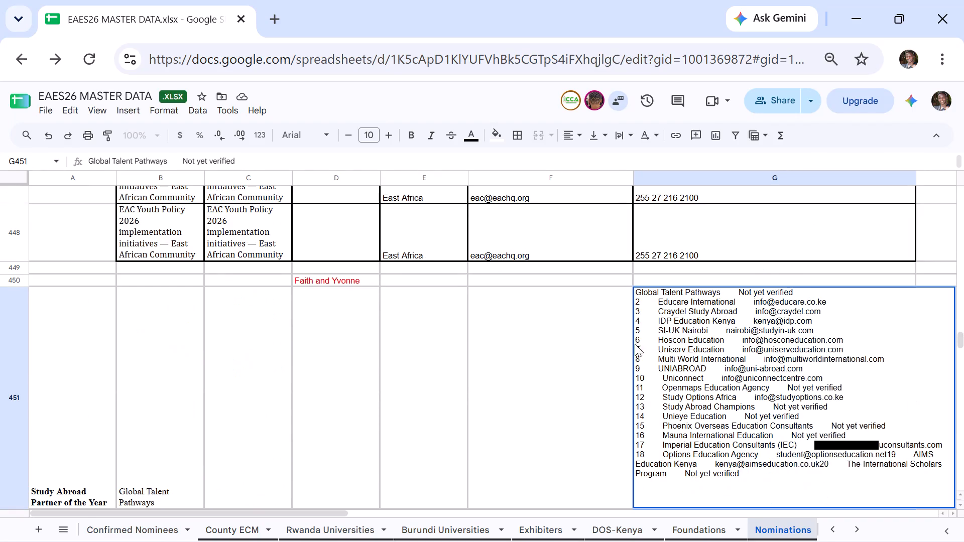
click(747, 476)
drag(747, 476, 636, 295)
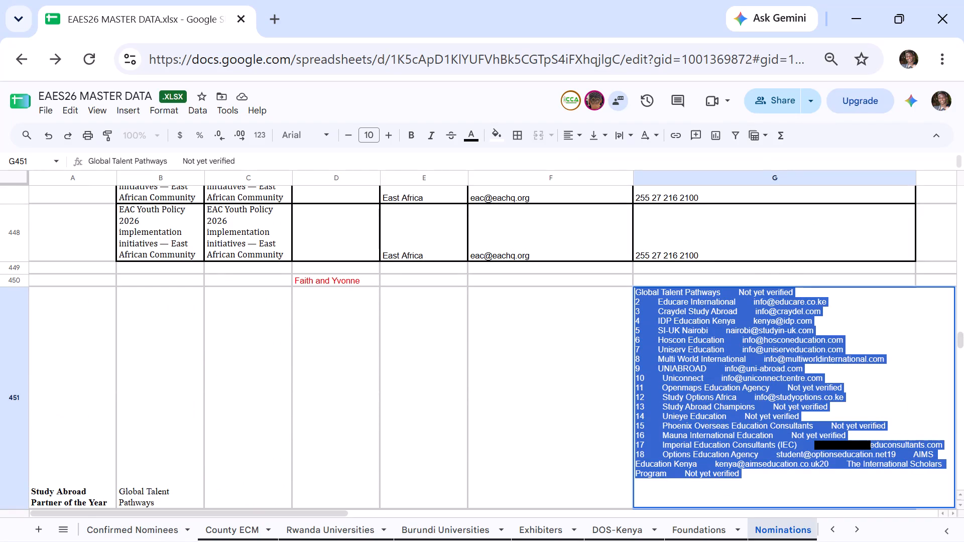
key(BackSpace)
double_click(469, 290)
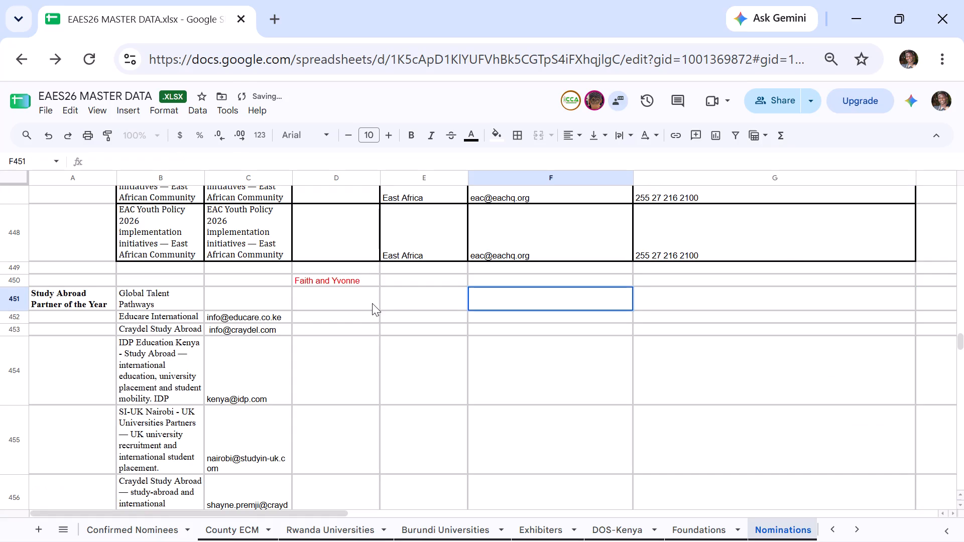
click(350, 299)
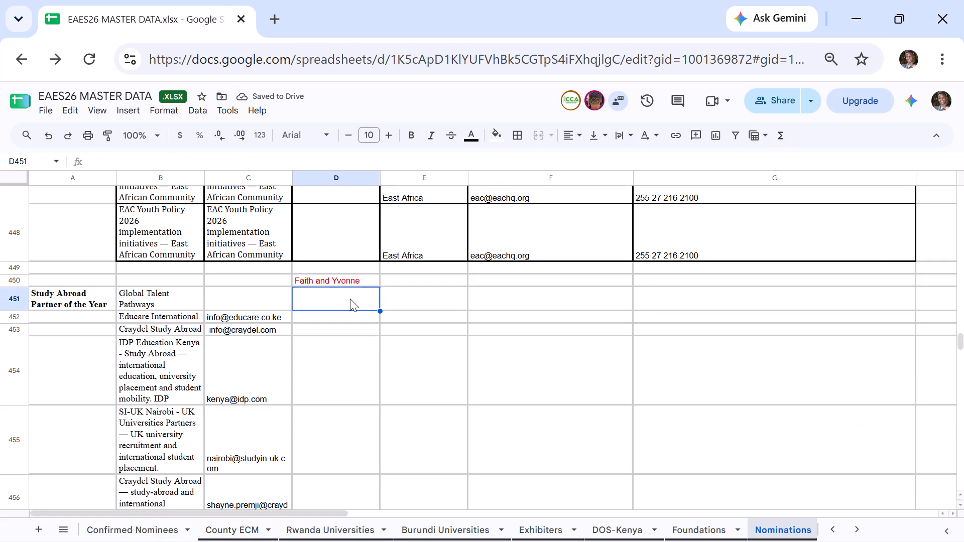